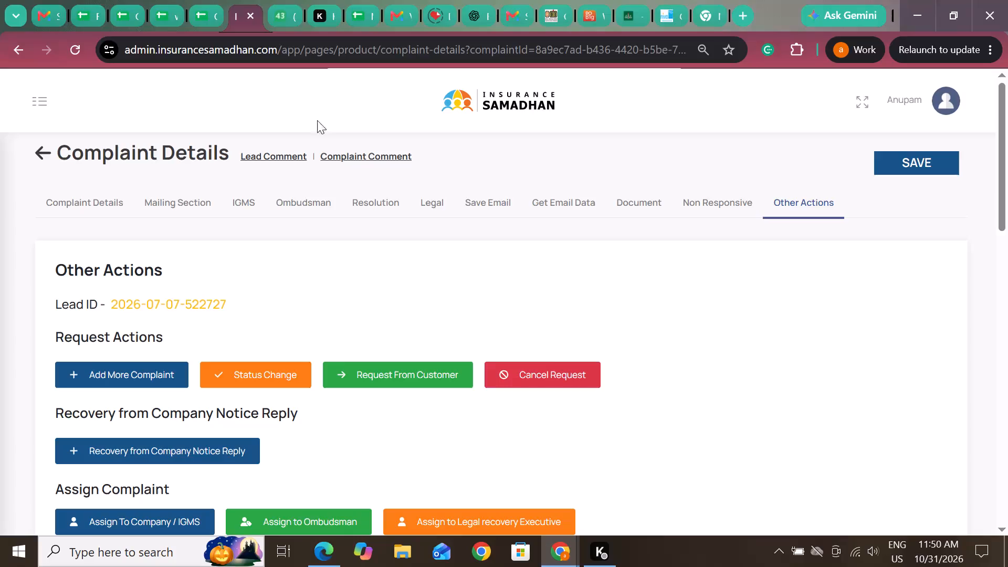
Return to the All Complaints list and check the status of the listed Star Health complaints.
{"action": "left_click", "coordinate": [48, 155]}
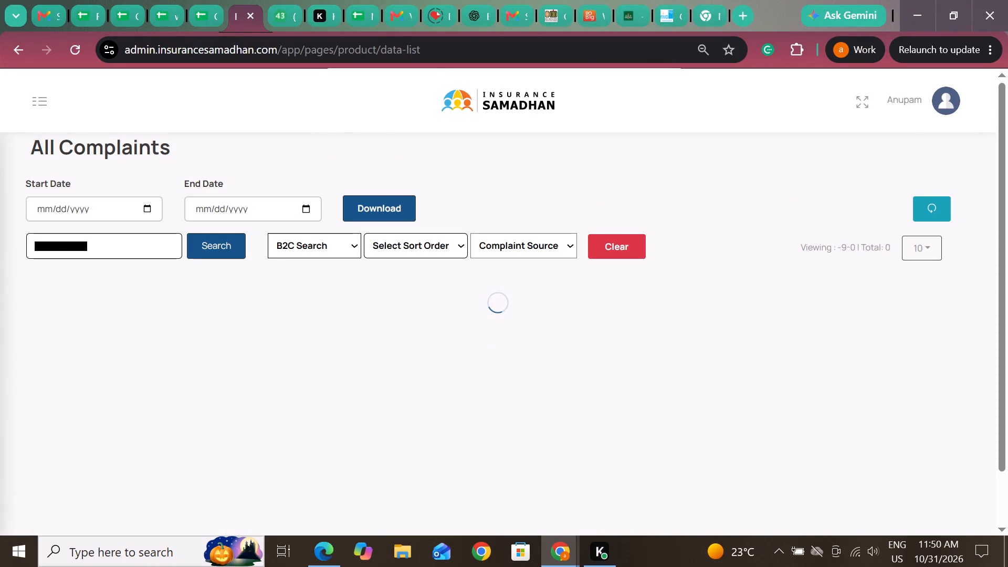
{"action": "scroll", "coordinate": [383, 375], "scroll_direction": "left", "scroll_amount": 3}
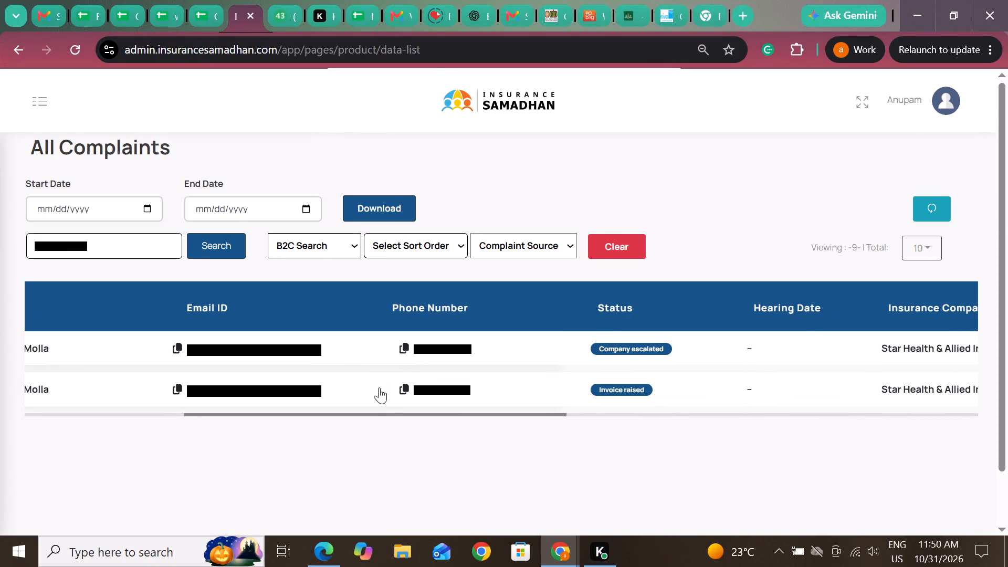
{"action": "scroll", "coordinate": [379, 387], "scroll_direction": "left", "scroll_amount": 1}
{"action": "scroll", "coordinate": [97, 0], "scroll_direction": "left", "scroll_amount": 1}
In the RESOLVED SHEET OCTOBER 2026 spreadsheet, set the row 24 comment to Received.
{"action": "left_click", "coordinate": [88, 17]}
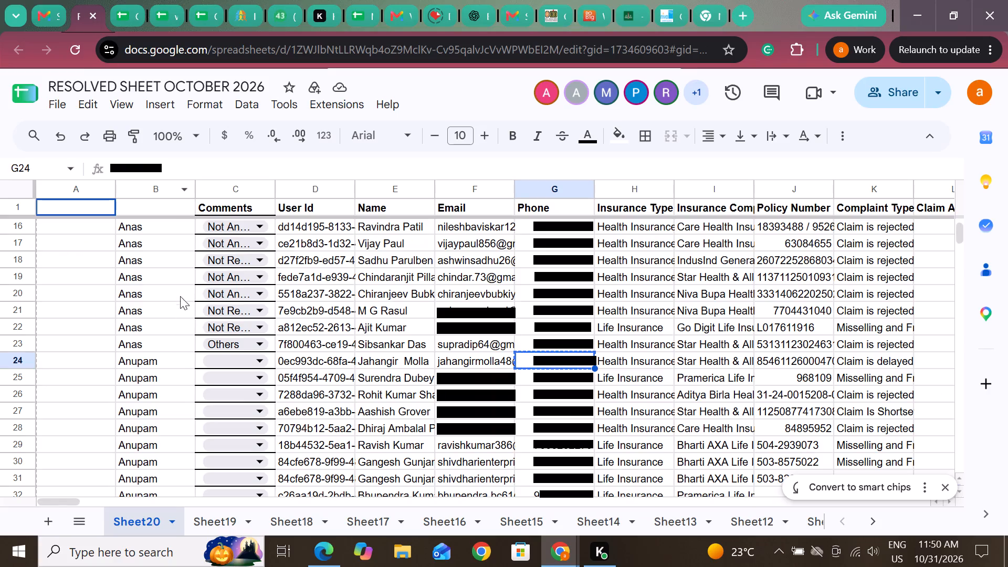
{"action": "left_click", "coordinate": [216, 359]}
{"action": "left_click", "coordinate": [215, 403]}
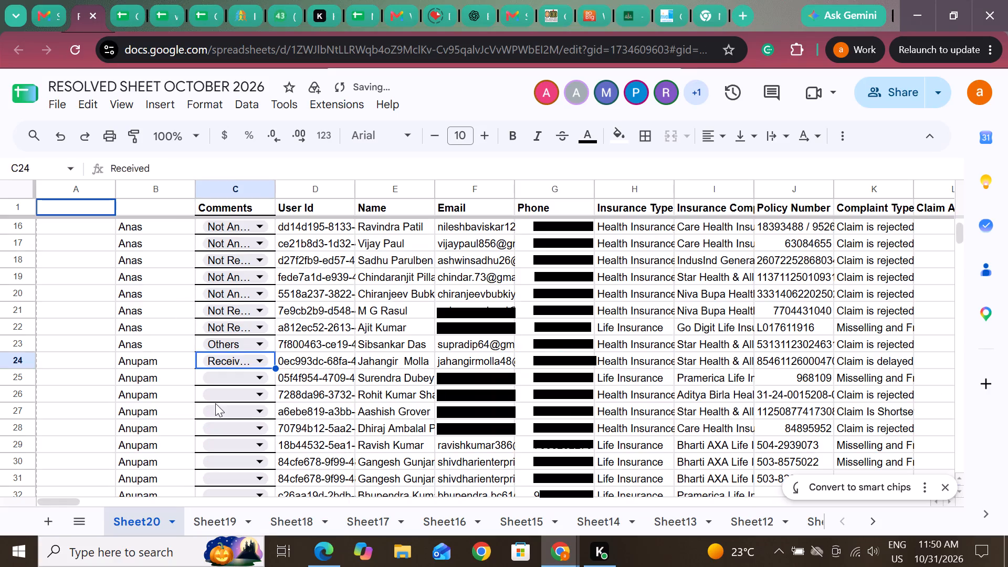
Fill the whole of row 24 with bright green.
{"action": "left_click", "coordinate": [128, 362]}
{"action": "left_click", "coordinate": [16, 358]}
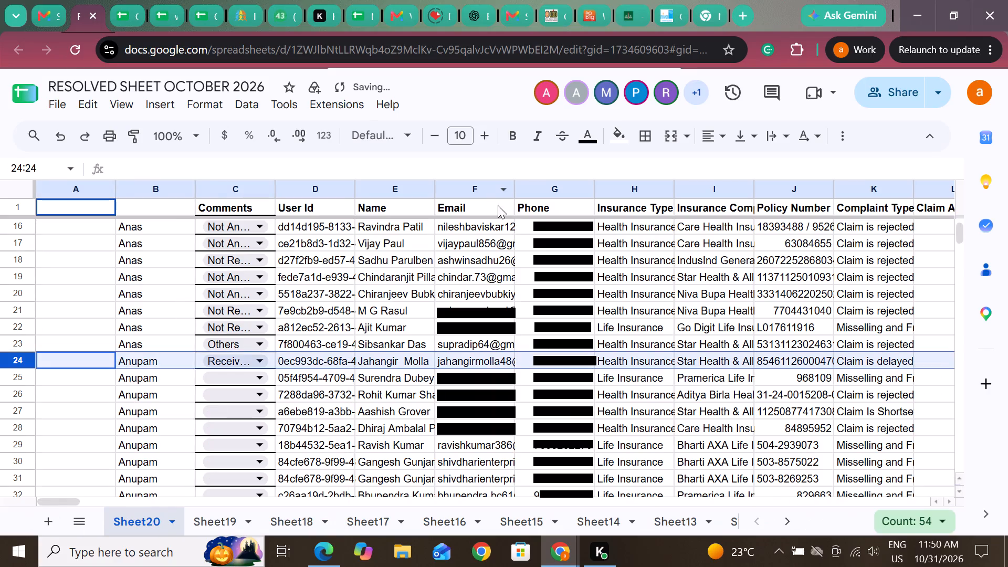
{"action": "left_click", "coordinate": [617, 137]}
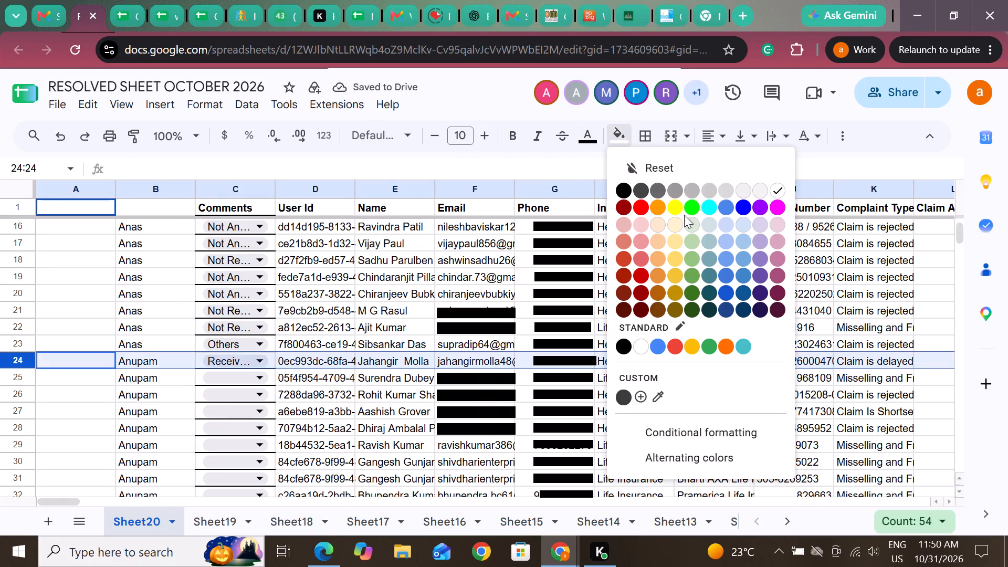
{"action": "left_click", "coordinate": [691, 209]}
Copy the customer's phone number from row 25 and call it with the Smartflo dialer.
{"action": "left_click", "coordinate": [472, 378]}
{"action": "left_click", "coordinate": [583, 379]}
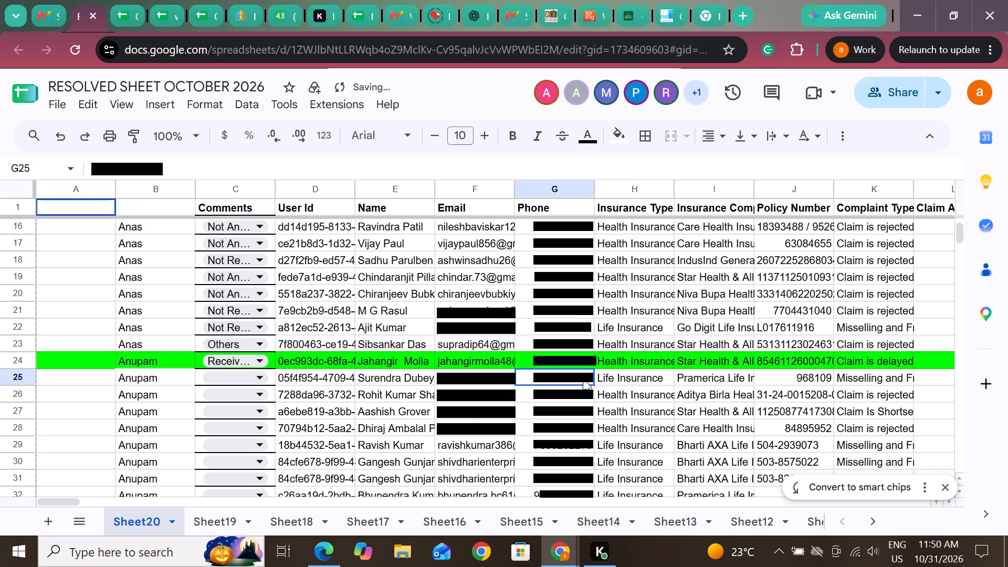
{"action": "key", "text": "ctrl+c"}
{"action": "key", "text": "ctrl+c"}
{"action": "key", "text": "ctrl+c"}
{"action": "left_click", "coordinate": [579, 27]}
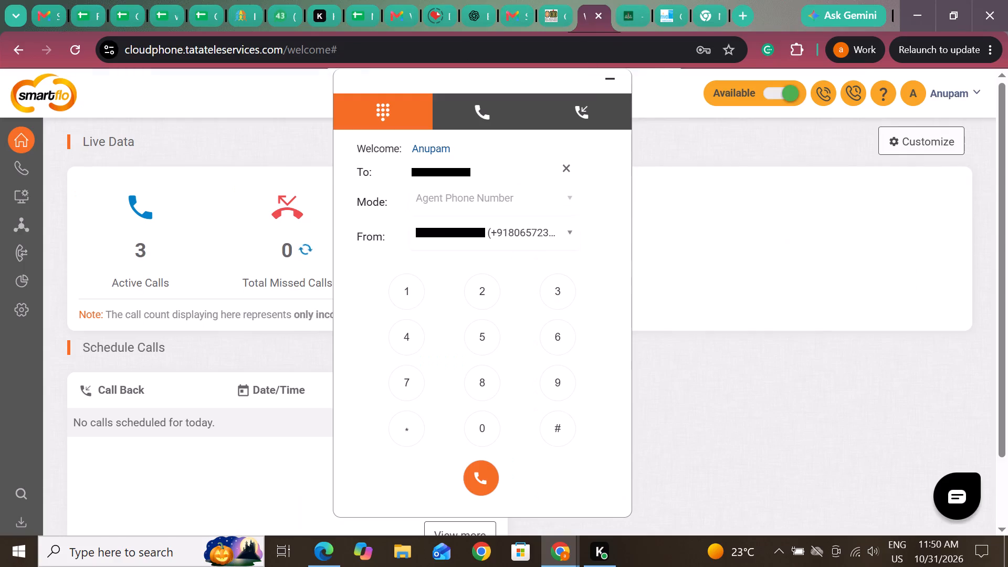
{"action": "double_click", "coordinate": [472, 176], "text": "ctrl"}
{"action": "key", "text": "ctrl+v"}
{"action": "left_click", "coordinate": [475, 470]}
{"action": "scroll", "coordinate": [155, 0], "scroll_direction": "up", "scroll_amount": 4}
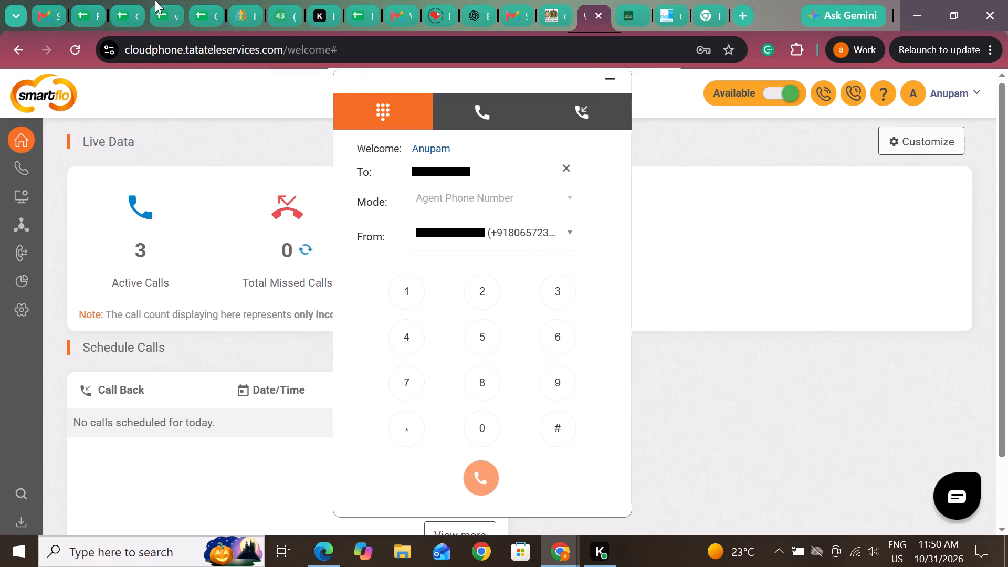
{"action": "left_click", "coordinate": [73, 21]}
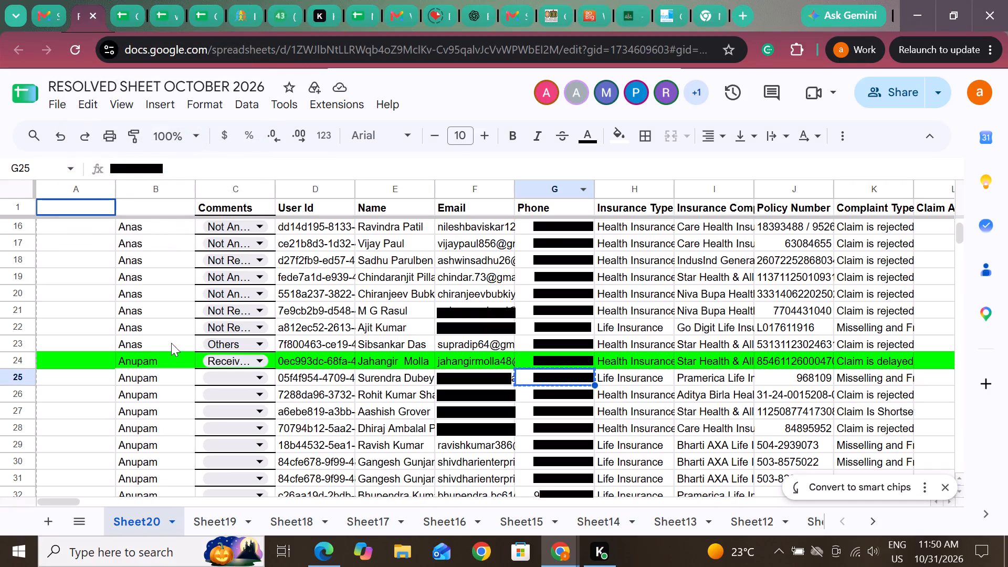
{"action": "left_click", "coordinate": [199, 24]}
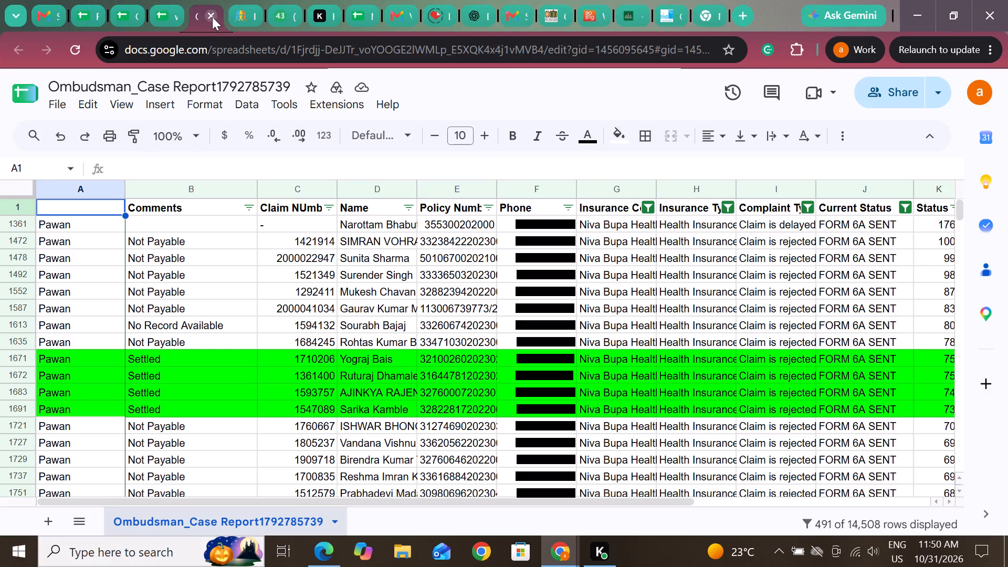
{"action": "left_click", "coordinate": [212, 17]}
{"action": "left_click", "coordinate": [160, 28]}
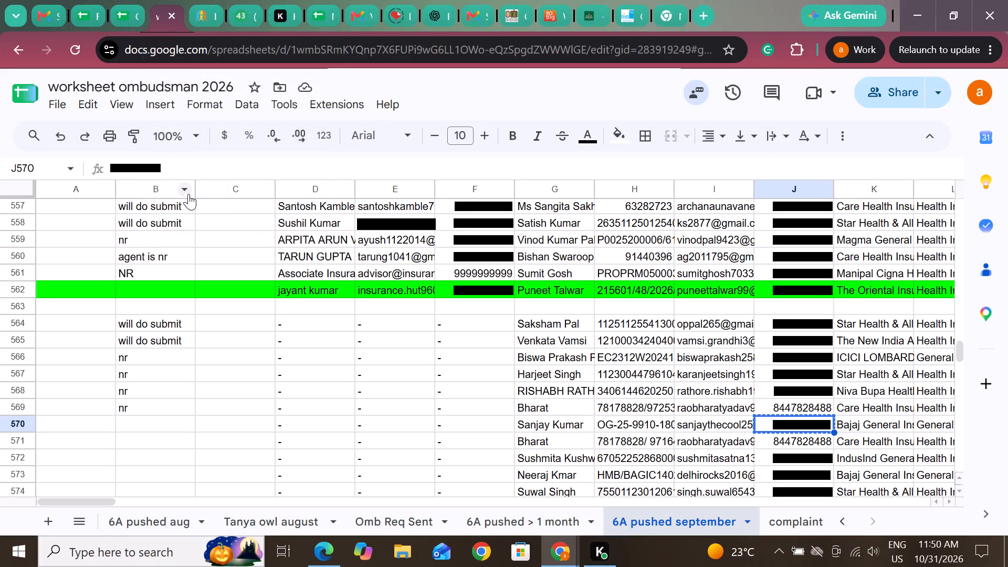
In RESOLVED SHEET OCTOBER 2026, set the row 25 comment to Not Answering.
{"action": "left_click", "coordinate": [87, 10]}
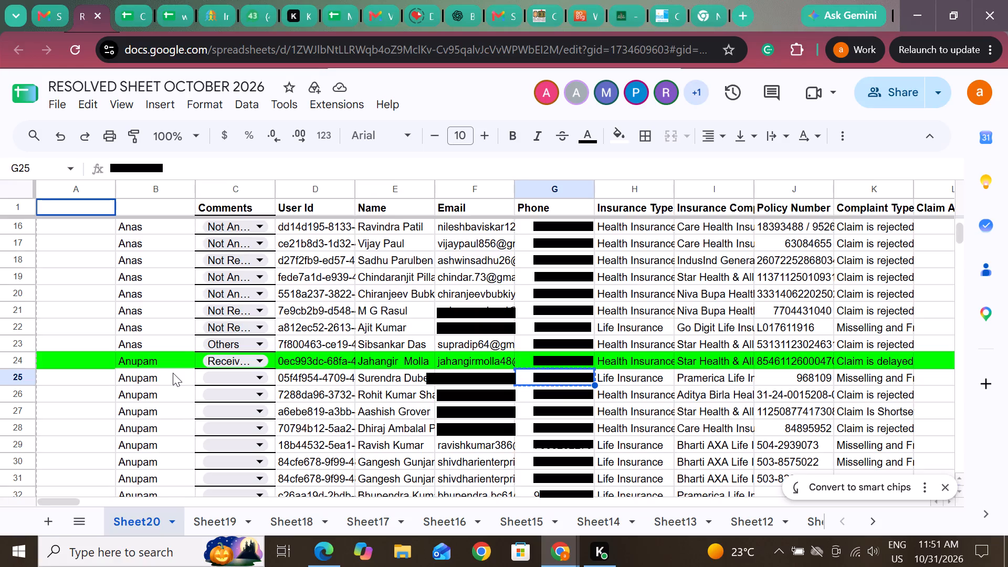
{"action": "left_click", "coordinate": [253, 380]}
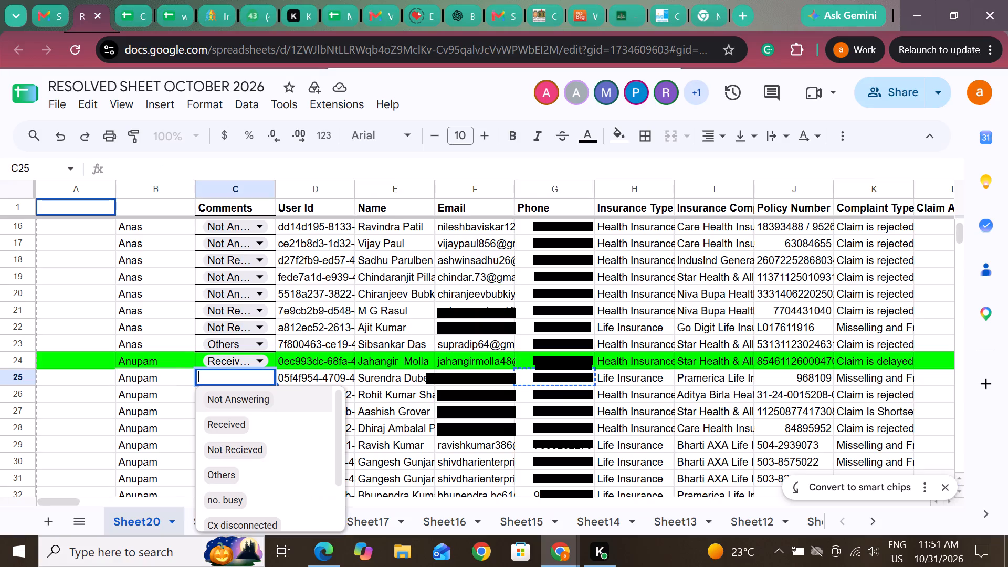
{"action": "left_click", "coordinate": [249, 398]}
Copy the customer's email from row 25 and search for it in the All Complaints list of the Insurance Samadhan admin site.
{"action": "left_click", "coordinate": [469, 379]}
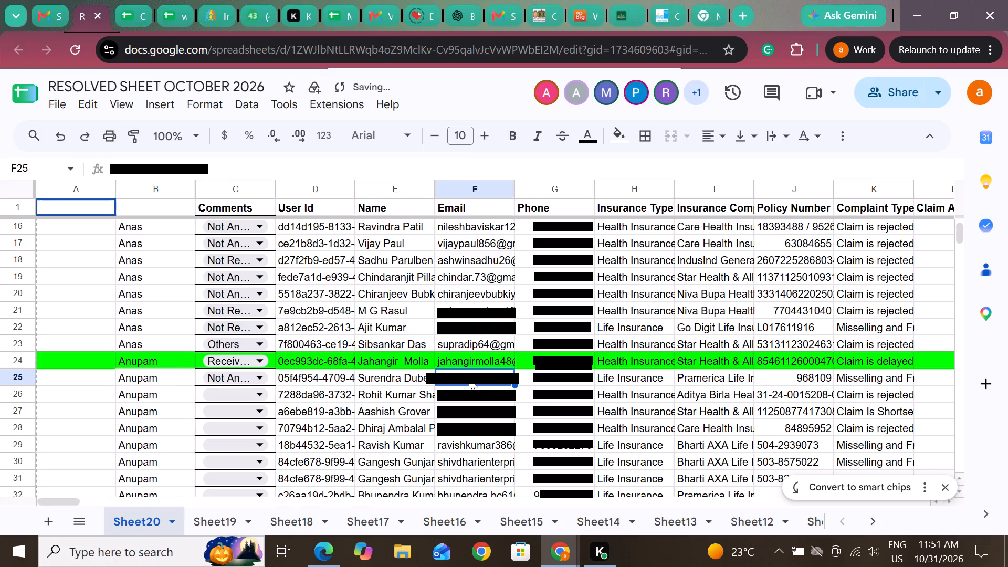
{"action": "key", "text": "ctrl+c"}
{"action": "key", "text": "ctrl+c"}
{"action": "key", "text": "ctrl+c"}
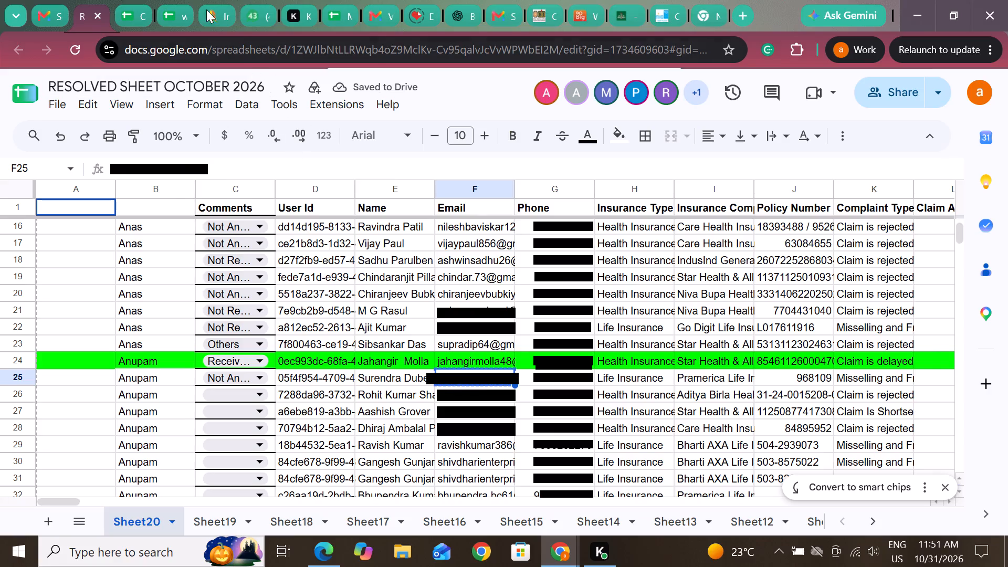
{"action": "left_click", "coordinate": [205, 7]}
{"action": "double_click", "coordinate": [125, 239], "text": "ctrl"}
{"action": "key", "text": "ctrl+v"}
{"action": "left_click", "coordinate": [135, 242]}
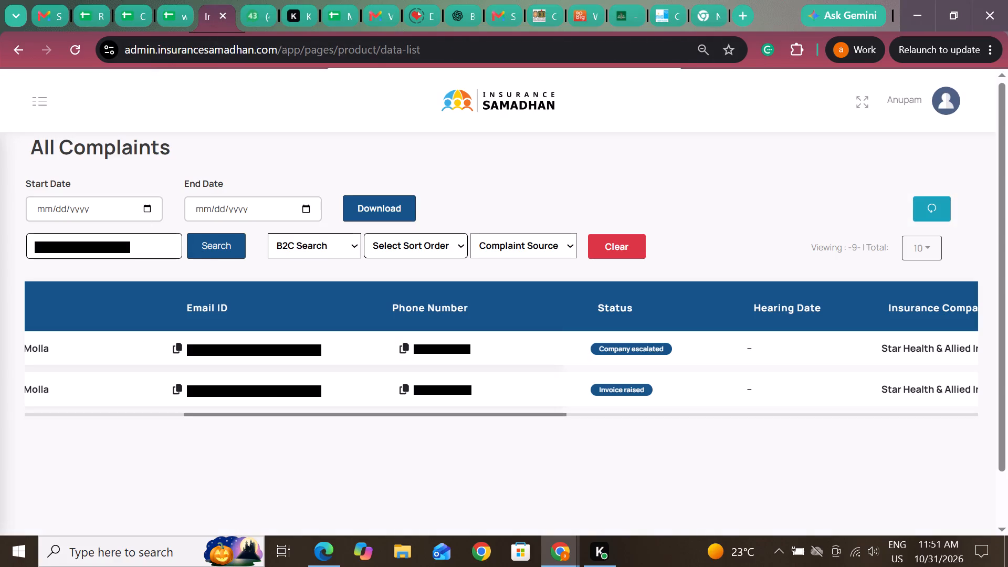
{"action": "left_click", "coordinate": [197, 246]}
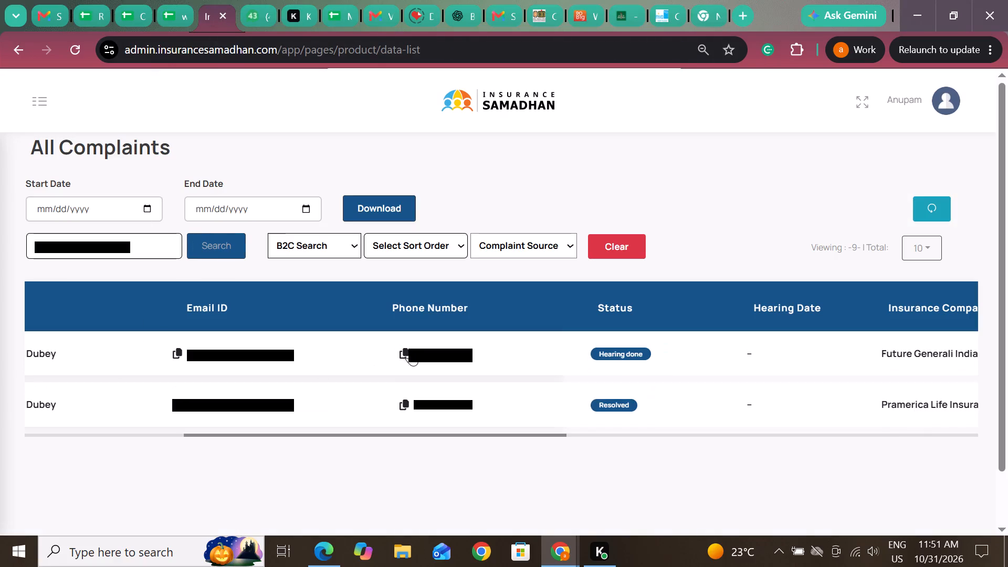
Review the Communication Log of the customer's Pramerica Life Insurance complaint and close it.
{"action": "left_click", "coordinate": [376, 411]}
{"action": "left_click", "coordinate": [414, 451]}
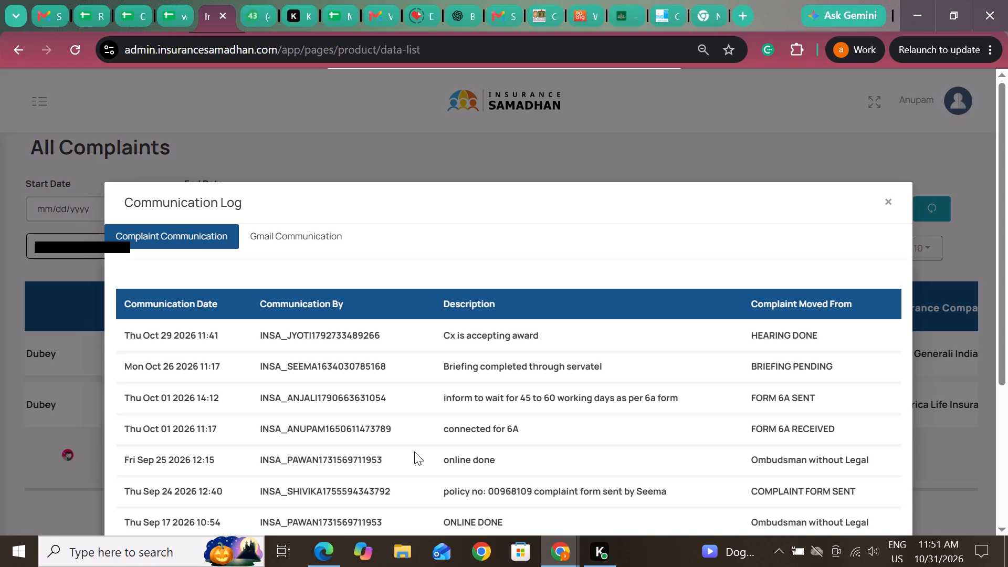
{"action": "scroll", "coordinate": [163, 182], "scroll_direction": "up", "scroll_amount": 5}
{"action": "left_click", "coordinate": [219, 128]}
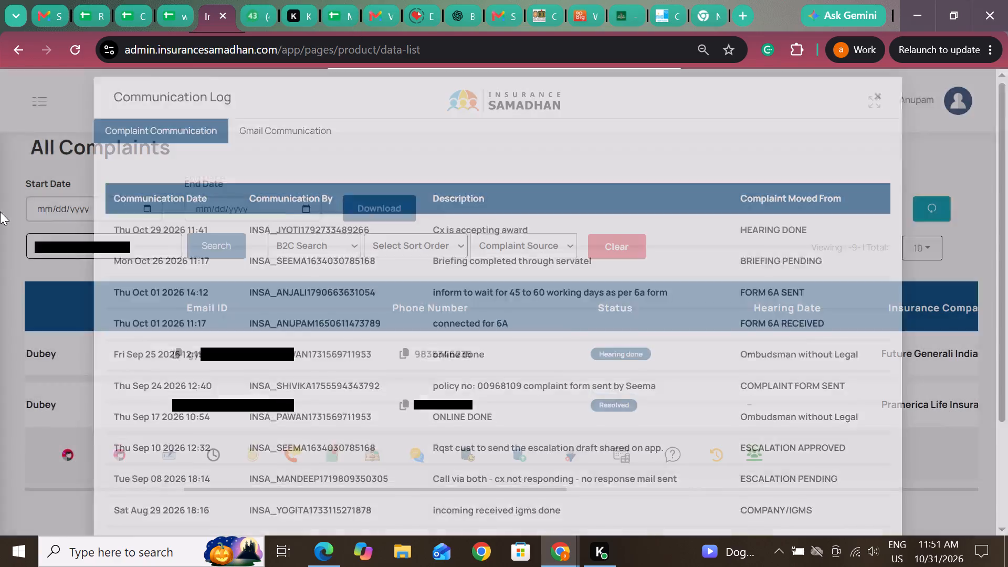
Copy the phone number from the customer's Pramerica complaint and call it with the Smartflo dialer.
{"action": "scroll", "coordinate": [375, 390], "scroll_direction": "right", "scroll_amount": 3}
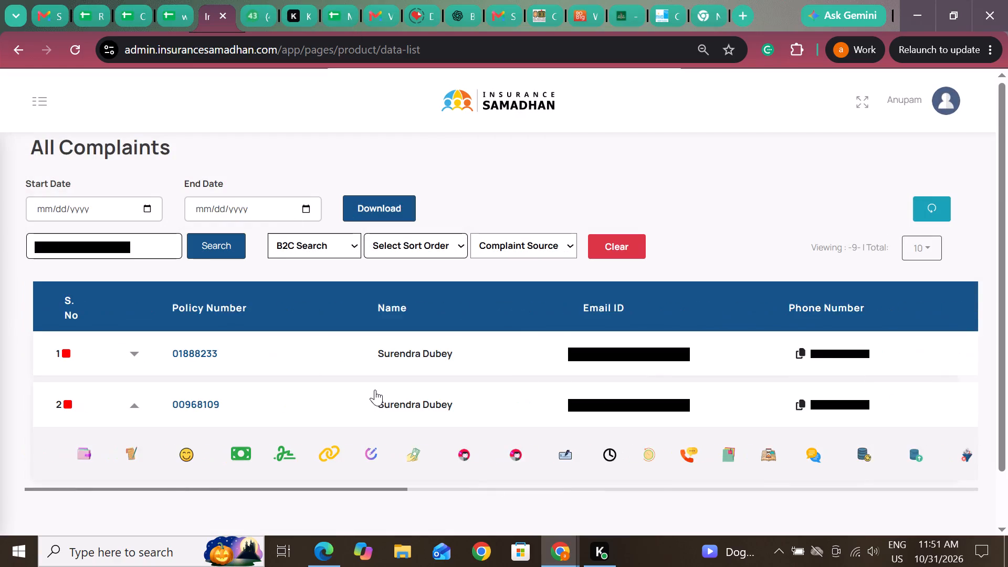
{"action": "scroll", "coordinate": [375, 390], "scroll_direction": "left", "scroll_amount": 2}
{"action": "left_click", "coordinate": [403, 403]}
{"action": "scroll", "coordinate": [403, 403], "scroll_direction": "left", "scroll_amount": 1}
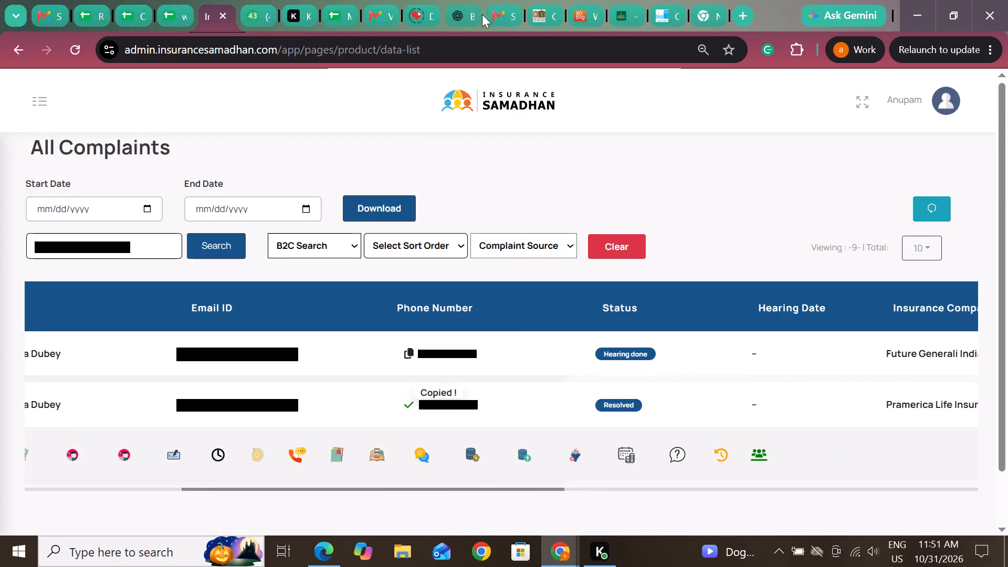
{"action": "left_click", "coordinate": [576, 26]}
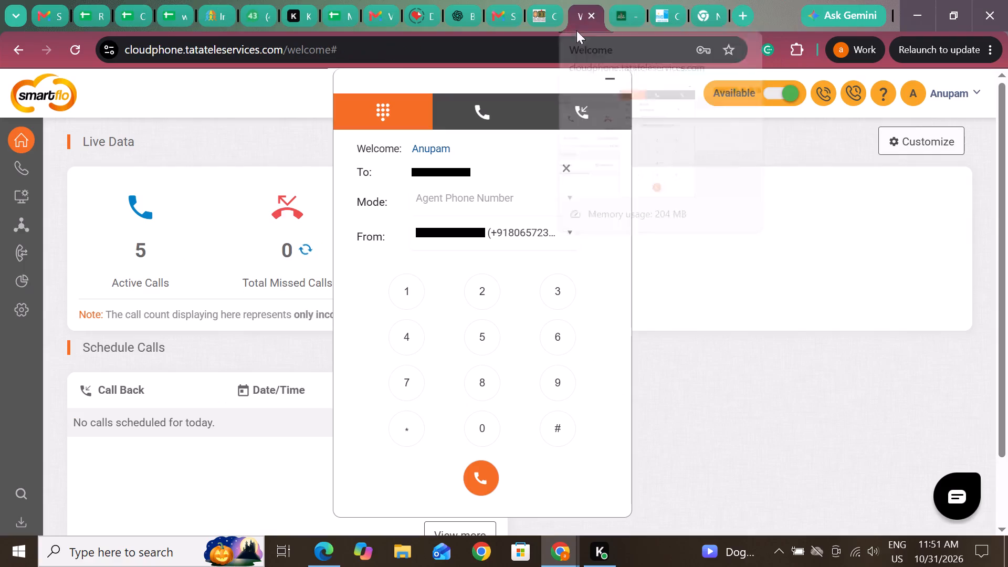
{"action": "double_click", "coordinate": [486, 174], "text": "ctrl"}
{"action": "key", "text": "ctrl+v"}
{"action": "double_click", "coordinate": [445, 173]}
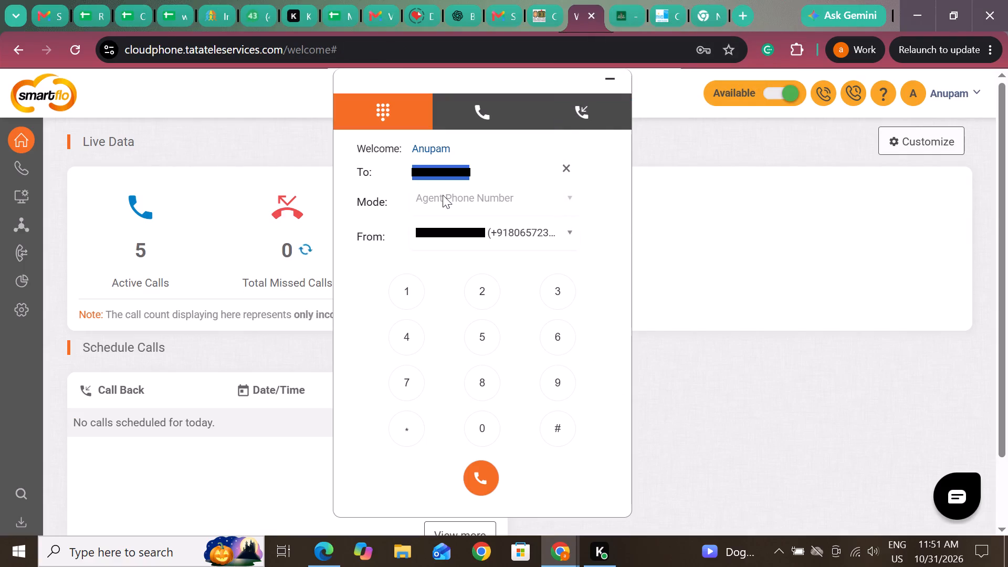
{"action": "key", "text": "ctrl+v"}
{"action": "left_click", "coordinate": [480, 506]}
{"action": "left_click", "coordinate": [478, 490]}
{"action": "scroll", "coordinate": [355, 186], "scroll_direction": "up", "scroll_amount": 4}
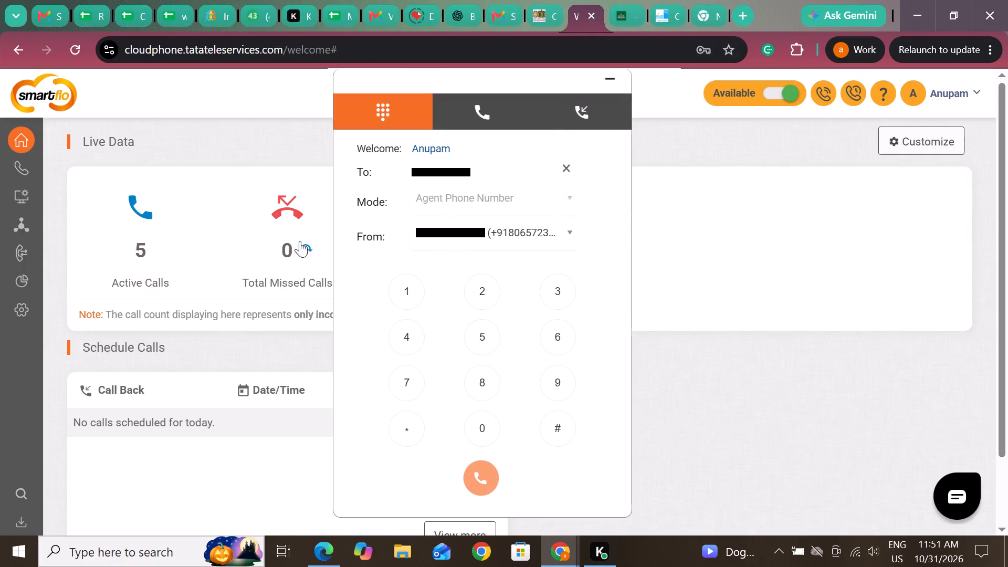
{"action": "scroll", "coordinate": [300, 241], "scroll_direction": "up", "scroll_amount": 2}
Examine the customer's two complaint records in All Complaints, collapsing the Pramerica complaint's action row and checking the contact and status columns.
{"action": "left_click", "coordinate": [199, 17]}
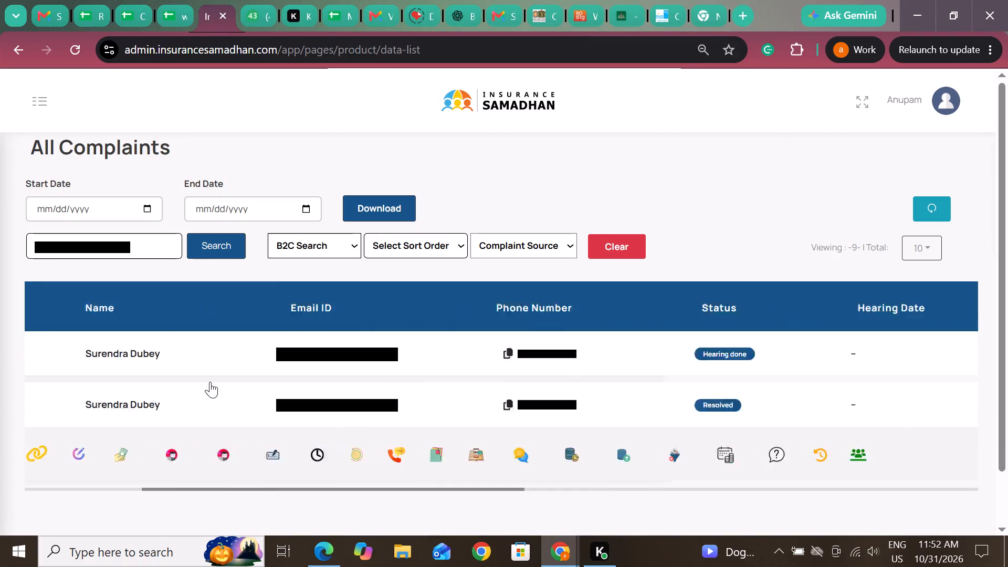
{"action": "scroll", "coordinate": [210, 382], "scroll_direction": "left", "scroll_amount": 1}
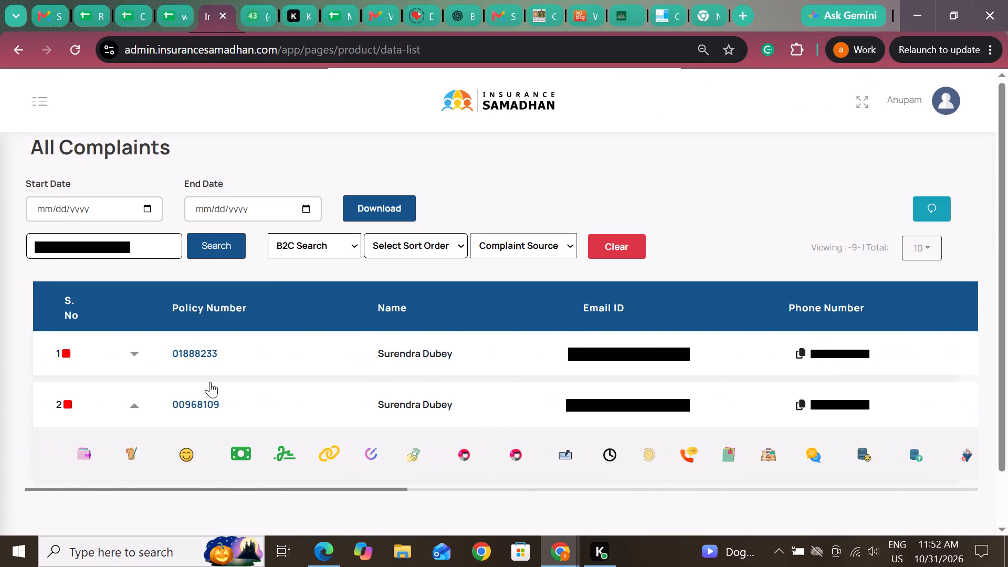
{"action": "scroll", "coordinate": [270, 380], "scroll_direction": "left", "scroll_amount": 1}
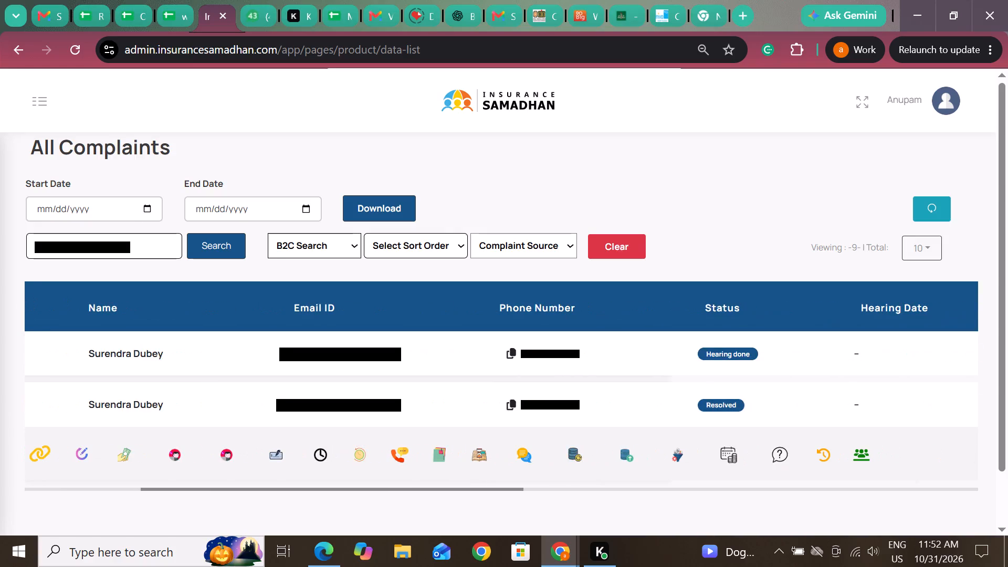
{"action": "scroll", "coordinate": [270, 380], "scroll_direction": "left", "scroll_amount": 2}
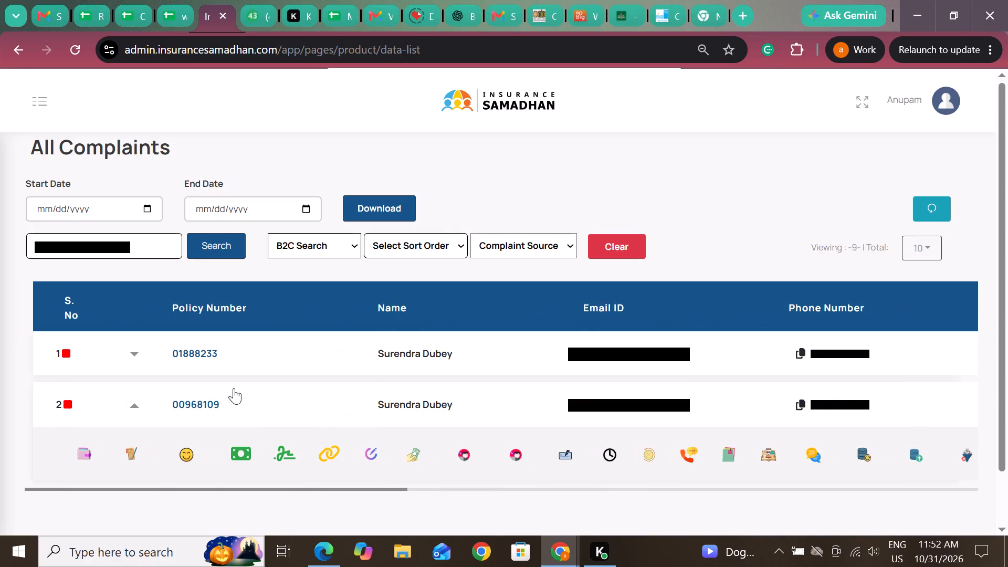
{"action": "left_click", "coordinate": [134, 404]}
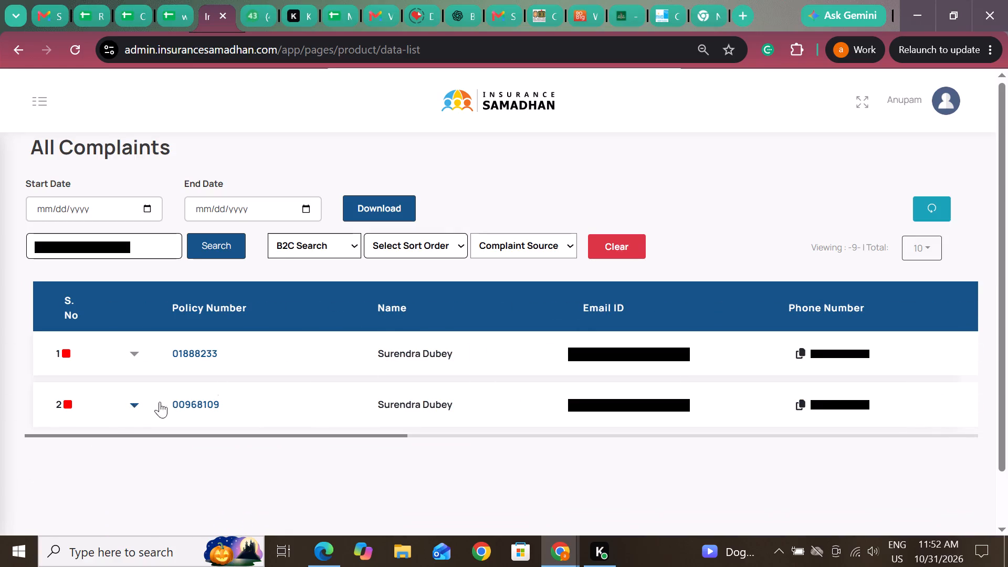
{"action": "scroll", "coordinate": [376, 332], "scroll_direction": "left", "scroll_amount": 2}
{"action": "scroll", "coordinate": [478, 390], "scroll_direction": "left", "scroll_amount": 1}
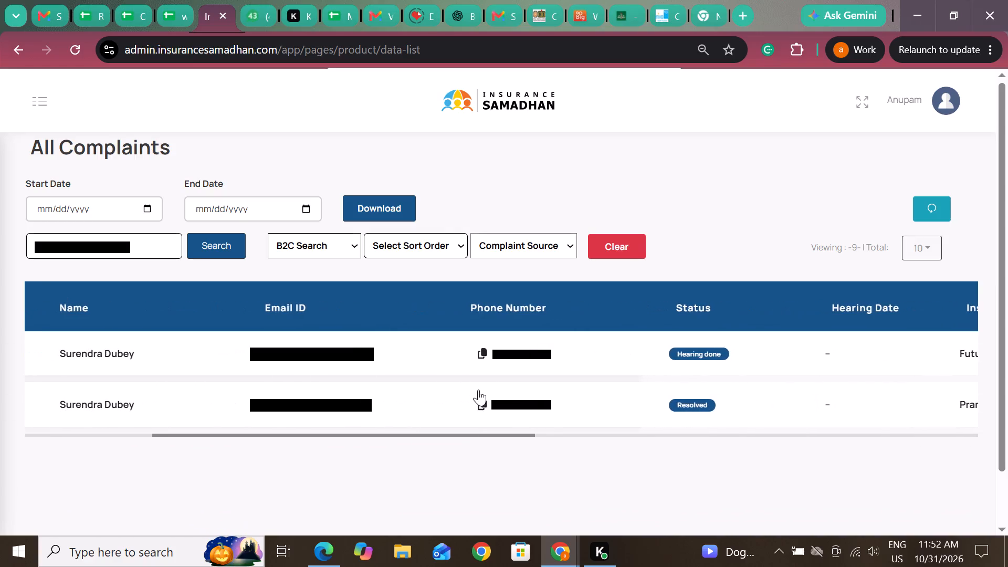
{"action": "scroll", "coordinate": [478, 390], "scroll_direction": "left", "scroll_amount": 2}
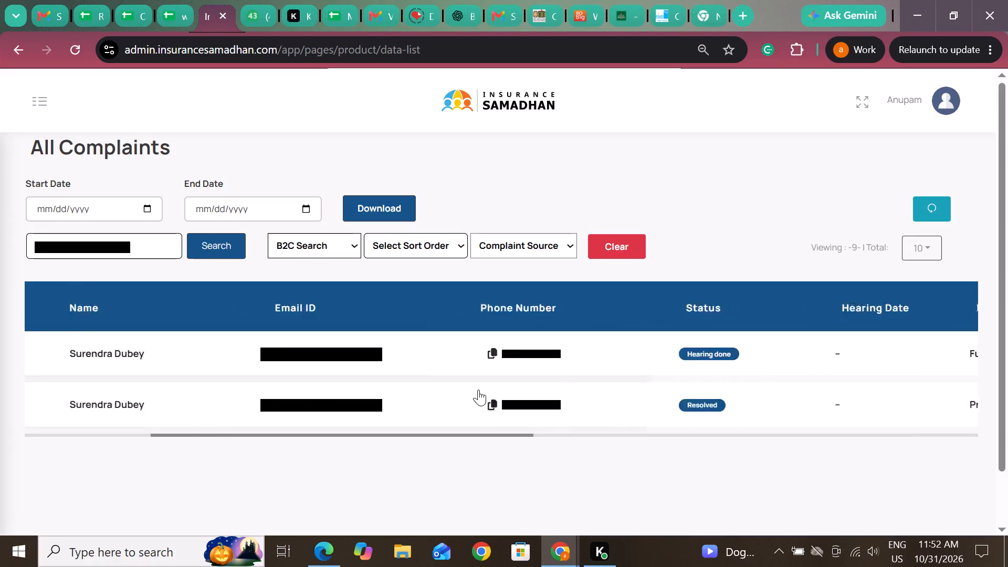
{"action": "scroll", "coordinate": [478, 390], "scroll_direction": "right", "scroll_amount": 2}
{"action": "scroll", "coordinate": [478, 390], "scroll_direction": "left", "scroll_amount": 1}
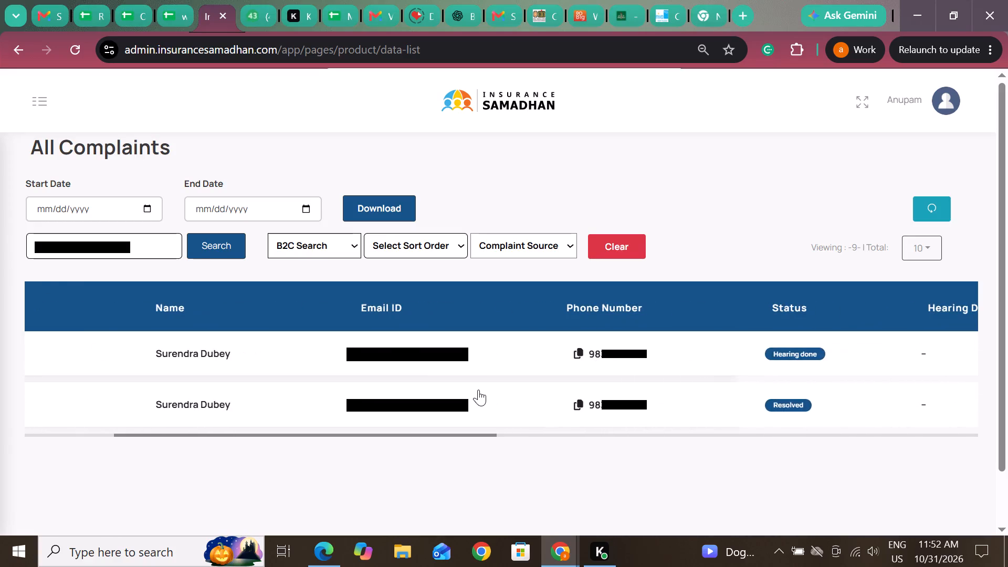
{"action": "scroll", "coordinate": [478, 390], "scroll_direction": "left", "scroll_amount": 2}
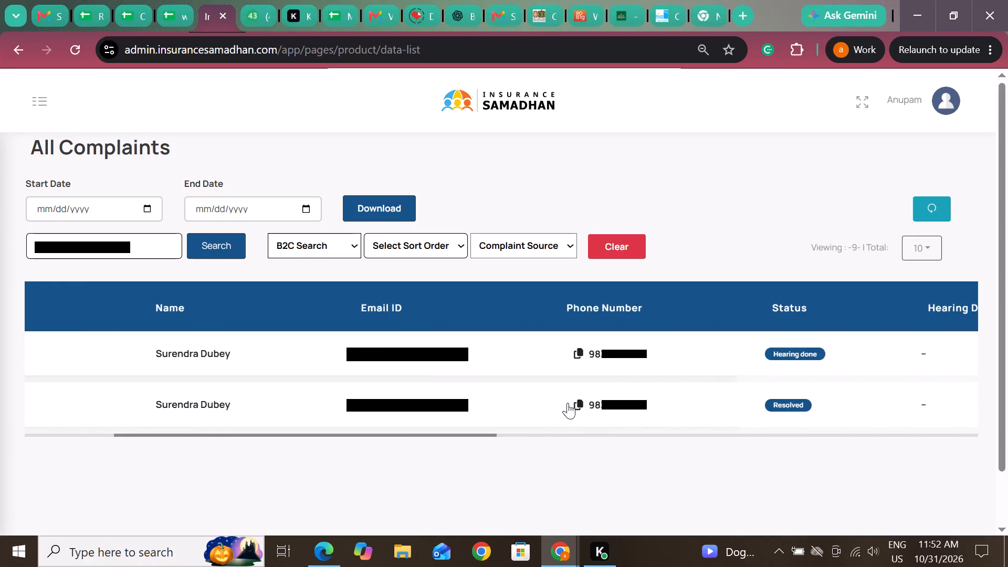
Copy the phone number from the customer's resolved complaint, reload the complaints page, and call the number with the Smartflo dialer.
{"action": "left_click", "coordinate": [574, 406]}
{"action": "scroll", "coordinate": [577, 403], "scroll_direction": "left", "scroll_amount": 1}
{"action": "left_click", "coordinate": [77, 50]}
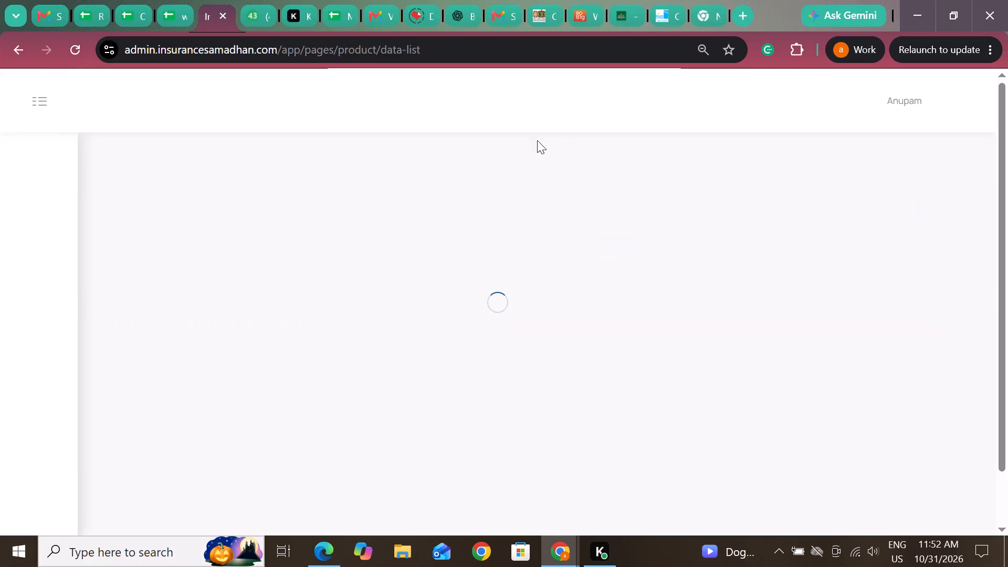
{"action": "left_click", "coordinate": [570, 20]}
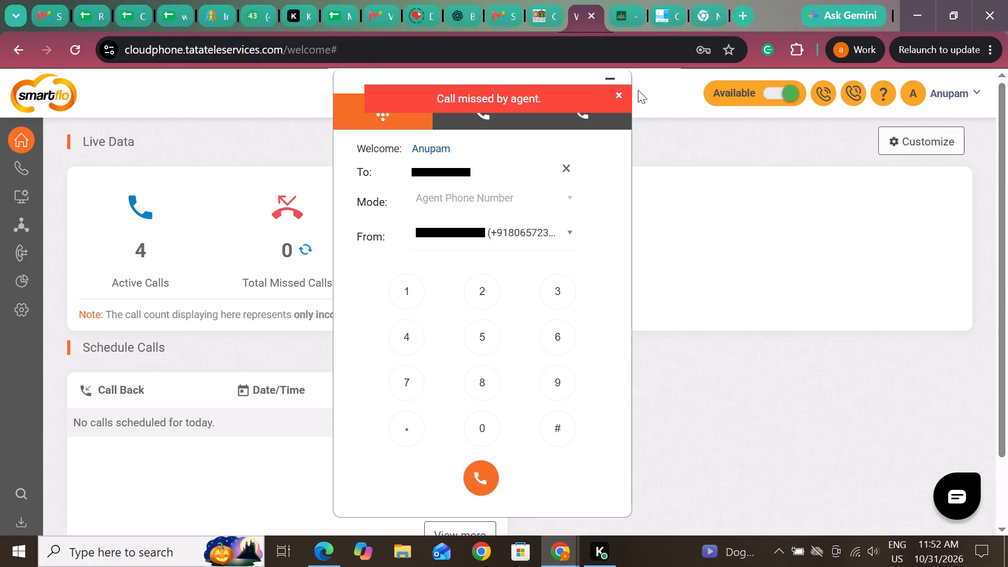
{"action": "left_click", "coordinate": [623, 94]}
{"action": "triple_click", "coordinate": [448, 168]}
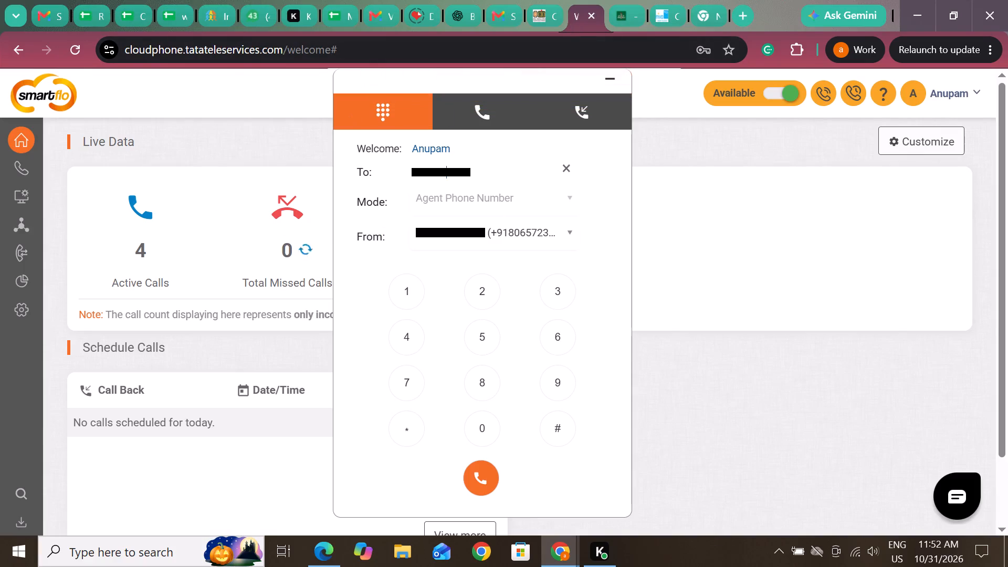
{"action": "key", "text": "ctrl+v"}
{"action": "left_click", "coordinate": [475, 463]}
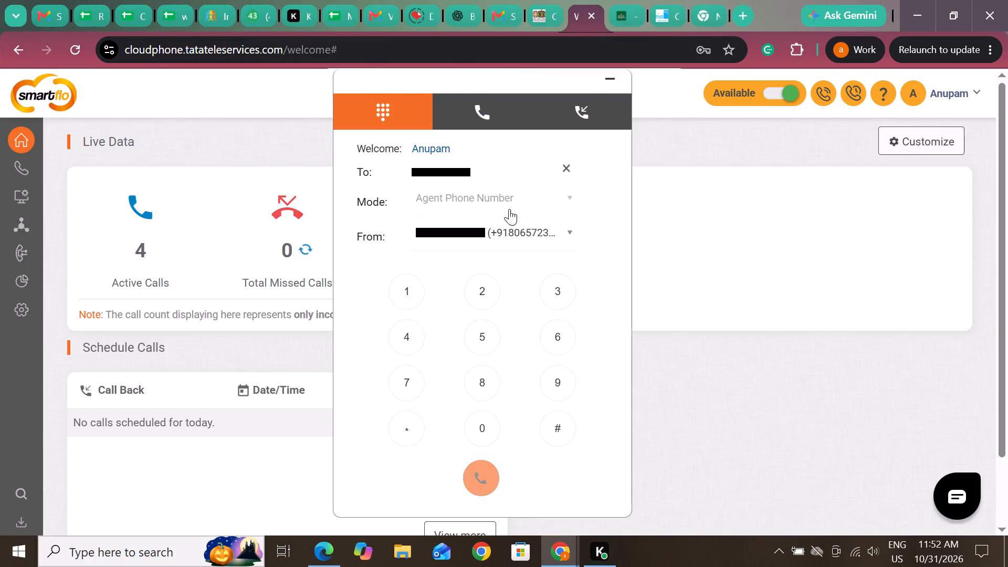
{"action": "scroll", "coordinate": [244, 67], "scroll_direction": "up", "scroll_amount": 4}
Add the comment "nr" to the Communication Log of the customer's resolved complaint in All Complaints, dated 10/31/2026.
{"action": "left_click", "coordinate": [198, 24]}
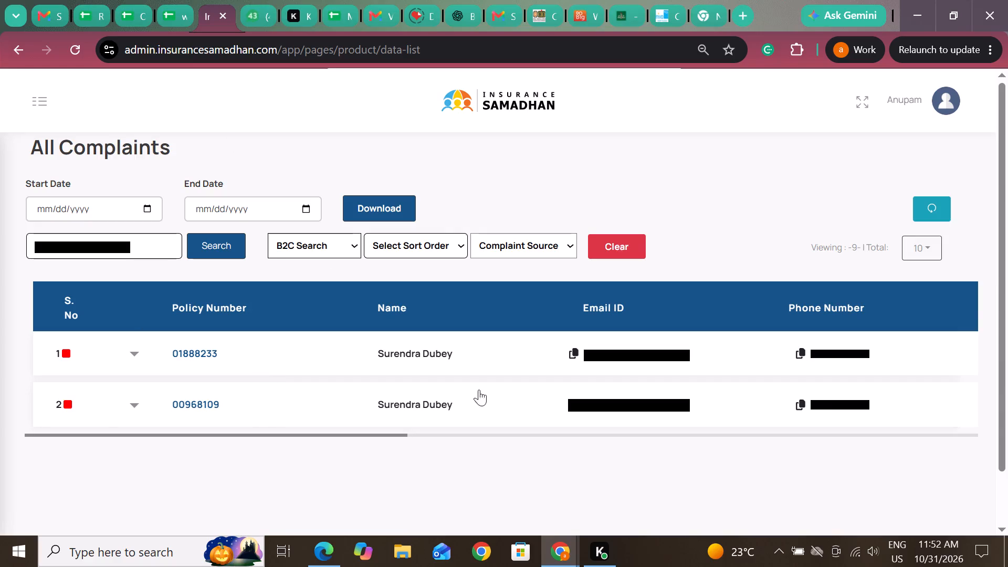
{"action": "scroll", "coordinate": [430, 390], "scroll_direction": "left", "scroll_amount": 2}
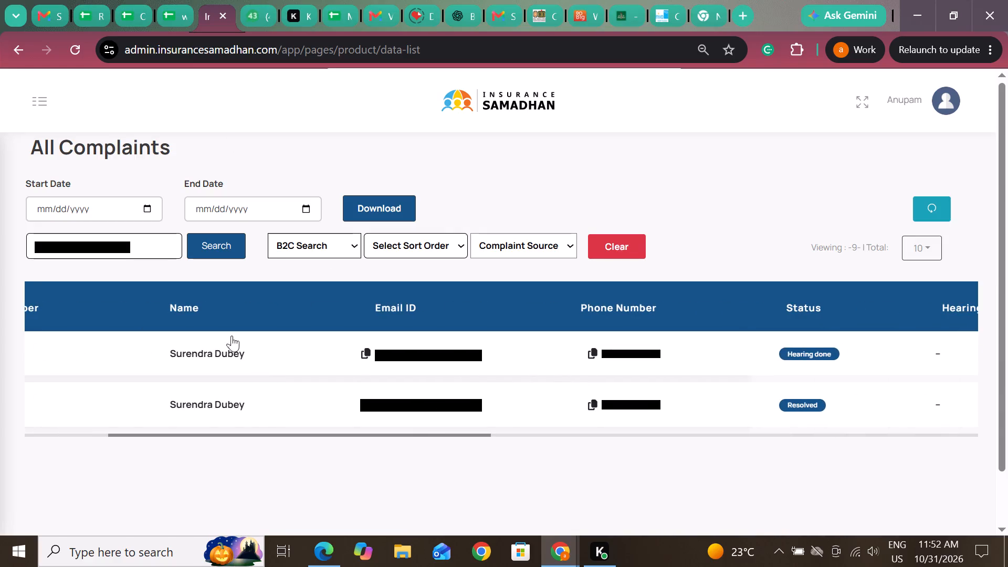
{"action": "scroll", "coordinate": [235, 351], "scroll_direction": "left", "scroll_amount": 1}
{"action": "left_click", "coordinate": [487, 396]}
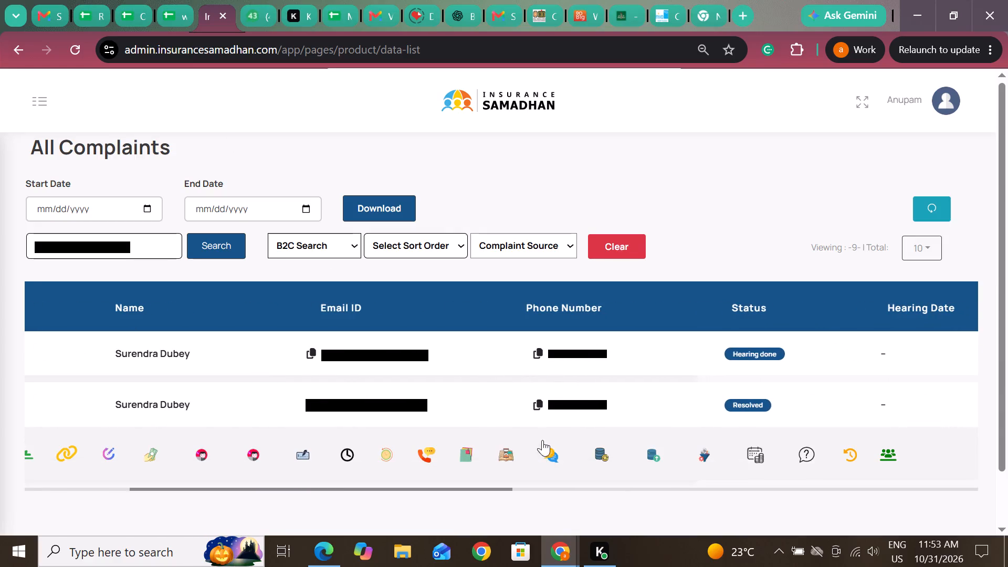
{"action": "left_click", "coordinate": [552, 453]}
{"action": "scroll", "coordinate": [523, 448], "scroll_direction": "left", "scroll_amount": 1}
{"action": "scroll", "coordinate": [475, 377], "scroll_direction": "down", "scroll_amount": 10}
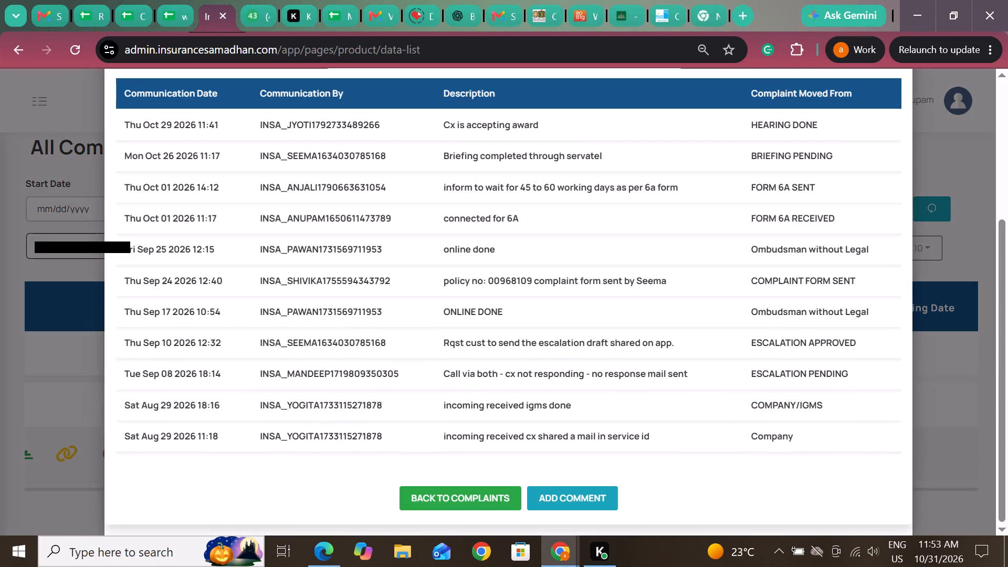
{"action": "left_click", "coordinate": [552, 487]}
{"action": "left_click", "coordinate": [428, 384]}
{"action": "key", "text": "n"}
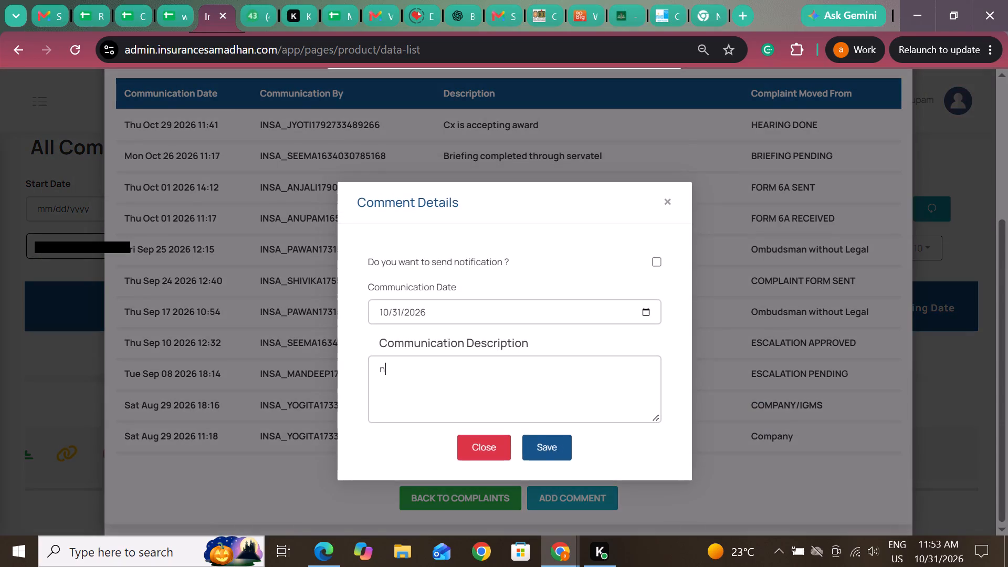
{"action": "key", "text": "r"}
{"action": "left_click", "coordinate": [541, 446]}
Copy the phone number from row 26 of the October 2026 resolved sheet and search for it in All Complaints.
{"action": "left_click", "coordinate": [102, 19]}
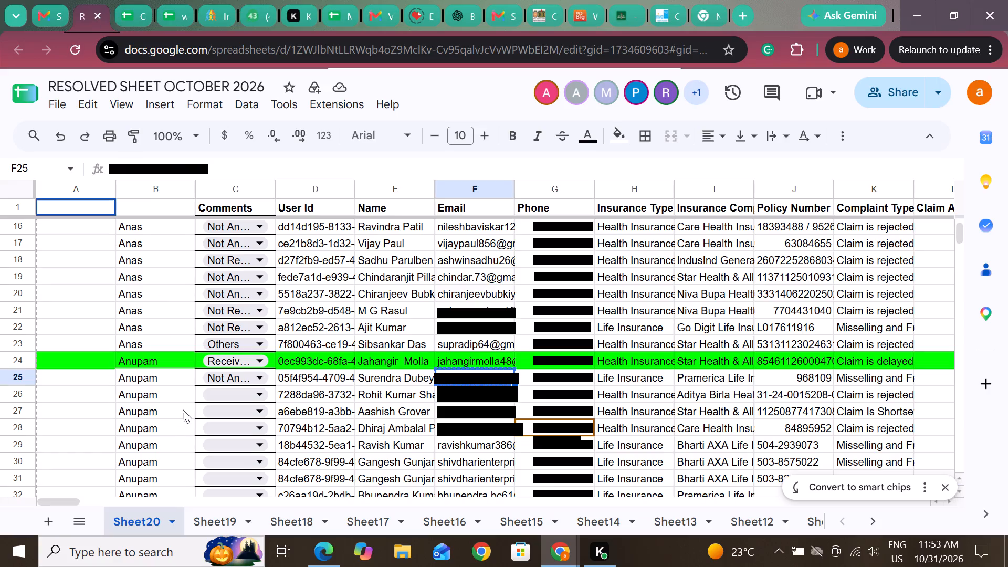
{"action": "scroll", "coordinate": [180, 410], "scroll_direction": "down", "scroll_amount": 1}
{"action": "left_click", "coordinate": [171, 423]}
{"action": "left_click", "coordinate": [167, 438]}
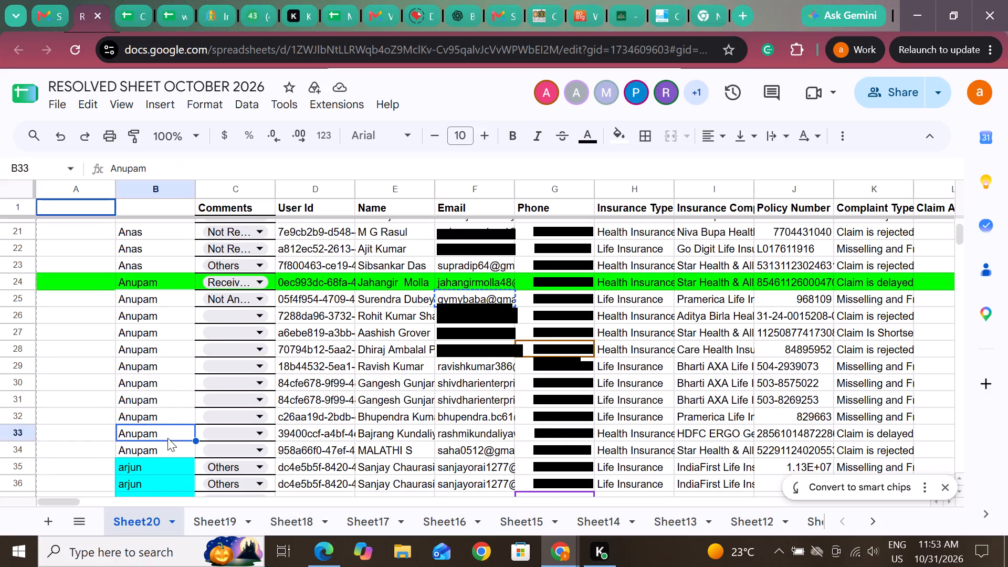
{"action": "left_click", "coordinate": [339, 316]}
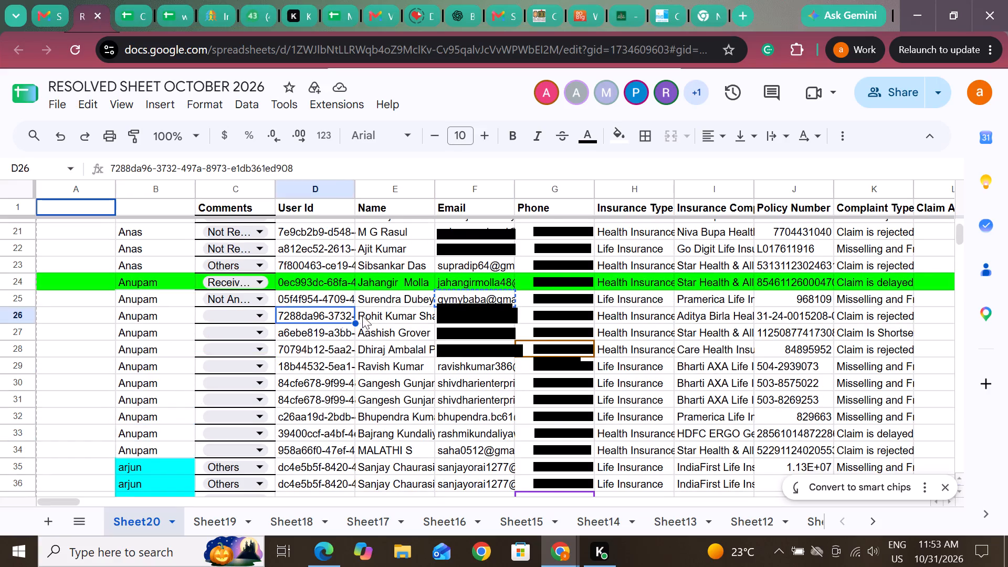
{"action": "left_click", "coordinate": [426, 324]}
{"action": "left_click", "coordinate": [539, 325]}
{"action": "key", "text": "ctrl+c"}
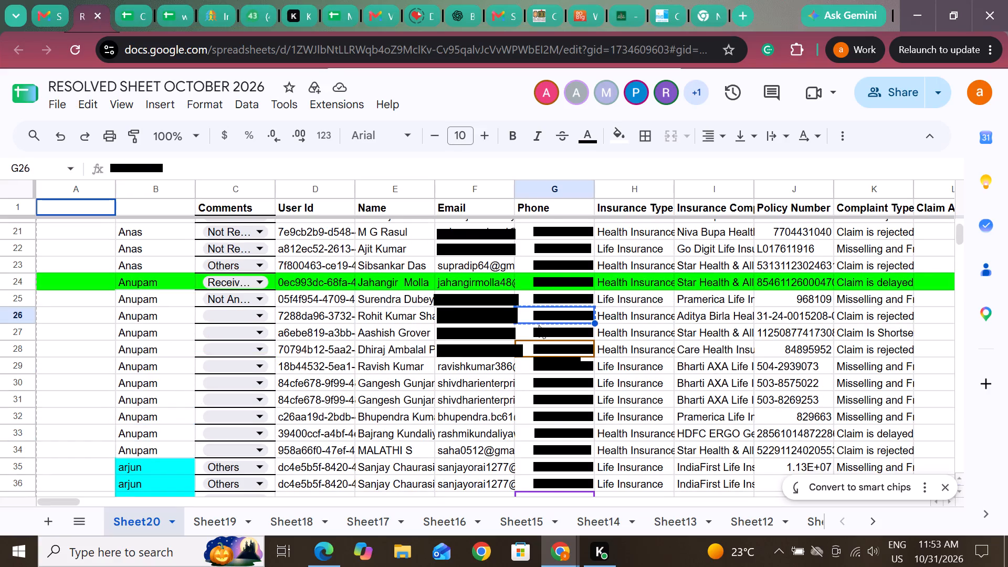
{"action": "key", "text": "ctrl+c"}
{"action": "key", "text": "ctrl+c"}
{"action": "left_click", "coordinate": [215, 22]}
{"action": "left_click", "coordinate": [113, 216]}
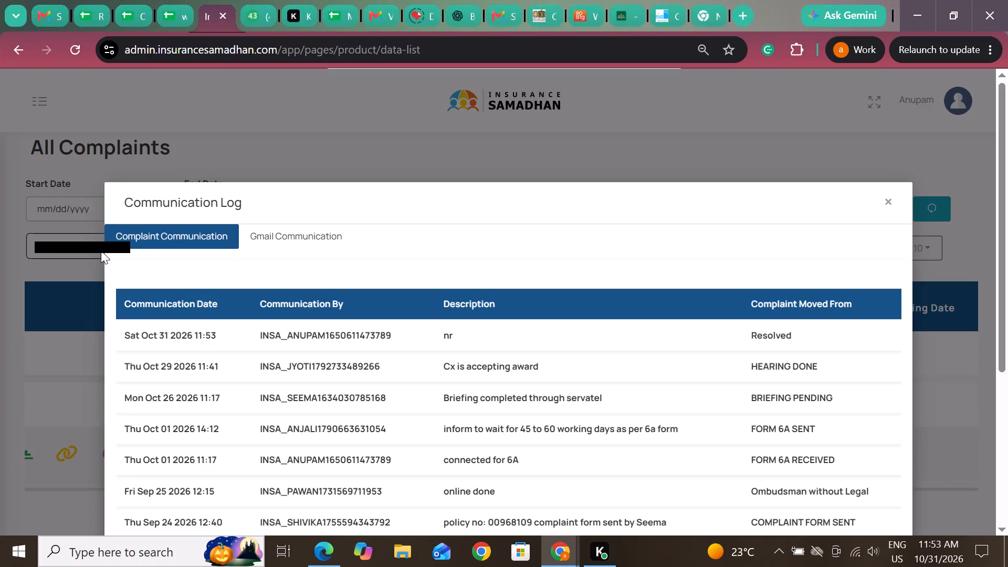
{"action": "left_click", "coordinate": [99, 251]}
{"action": "triple_click", "coordinate": [100, 248]}
{"action": "key", "text": "ctrl+v"}
{"action": "left_click", "coordinate": [225, 238]}
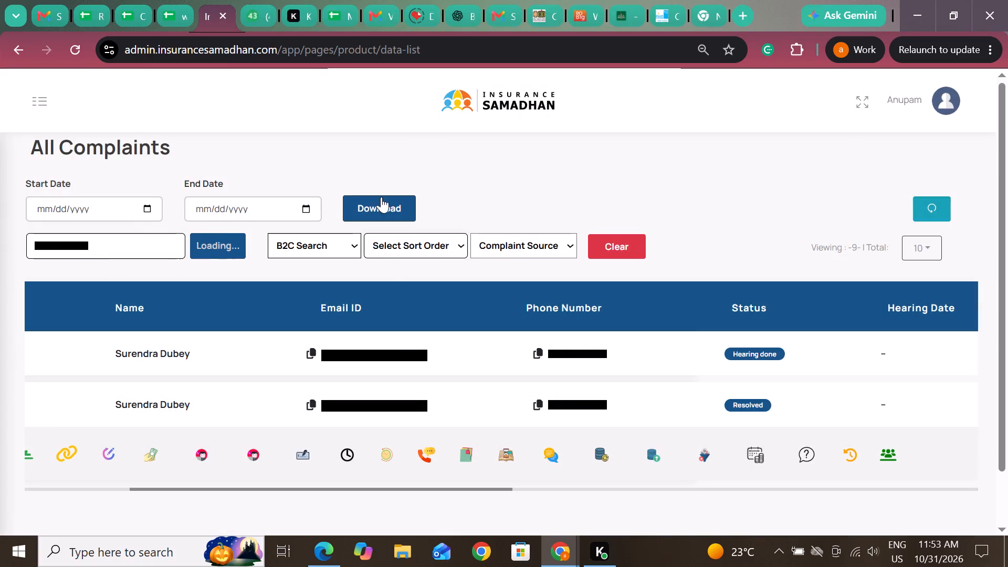
Copy the phone number from the customer's Aditya Birla Health Insurance complaint and call it with the Smartflo dialer.
{"action": "scroll", "coordinate": [314, 349], "scroll_direction": "left", "scroll_amount": 1}
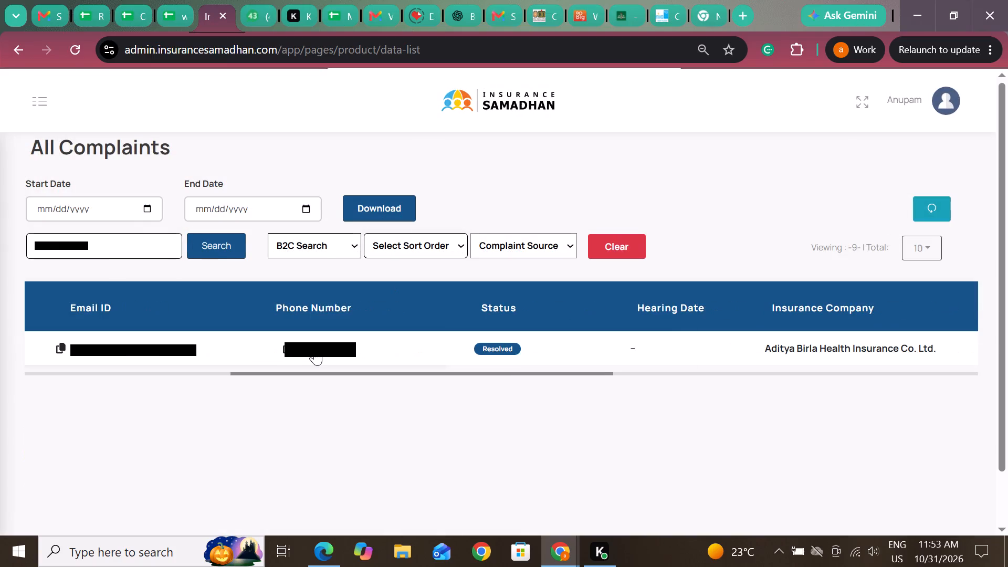
{"action": "scroll", "coordinate": [314, 349], "scroll_direction": "left", "scroll_amount": 1}
{"action": "left_click", "coordinate": [303, 349]}
{"action": "left_click", "coordinate": [293, 347]}
{"action": "scroll", "coordinate": [319, 246], "scroll_direction": "left", "scroll_amount": 1}
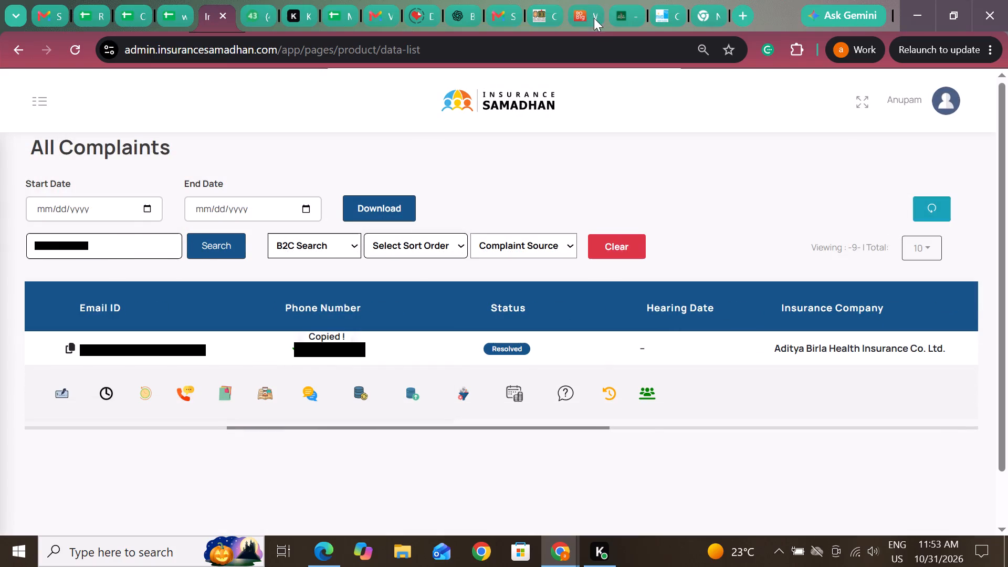
{"action": "left_click", "coordinate": [574, 26]}
{"action": "double_click", "coordinate": [466, 175], "text": "ctrl"}
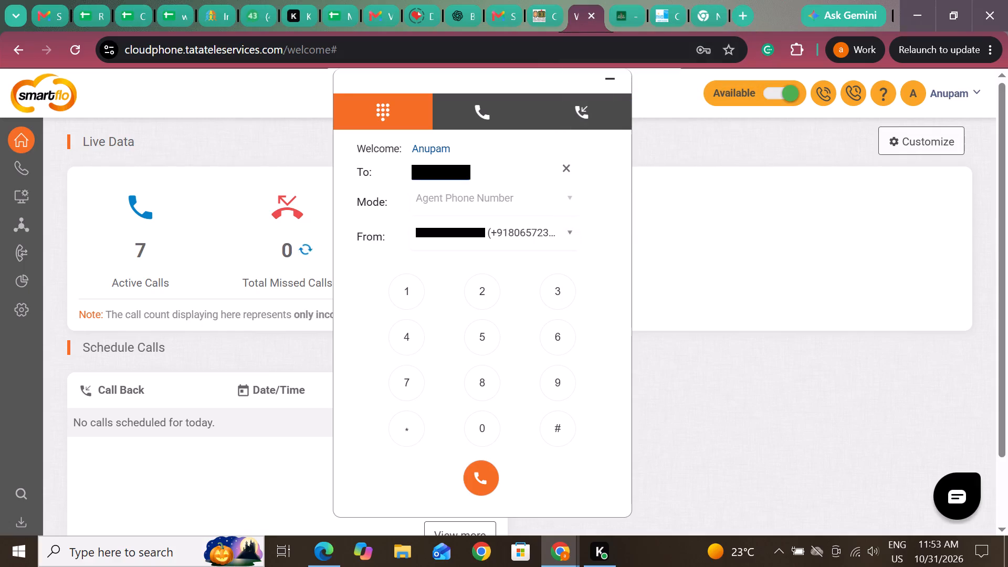
{"action": "key", "text": "ctrl+v"}
{"action": "left_click", "coordinate": [486, 497]}
{"action": "left_click", "coordinate": [483, 481]}
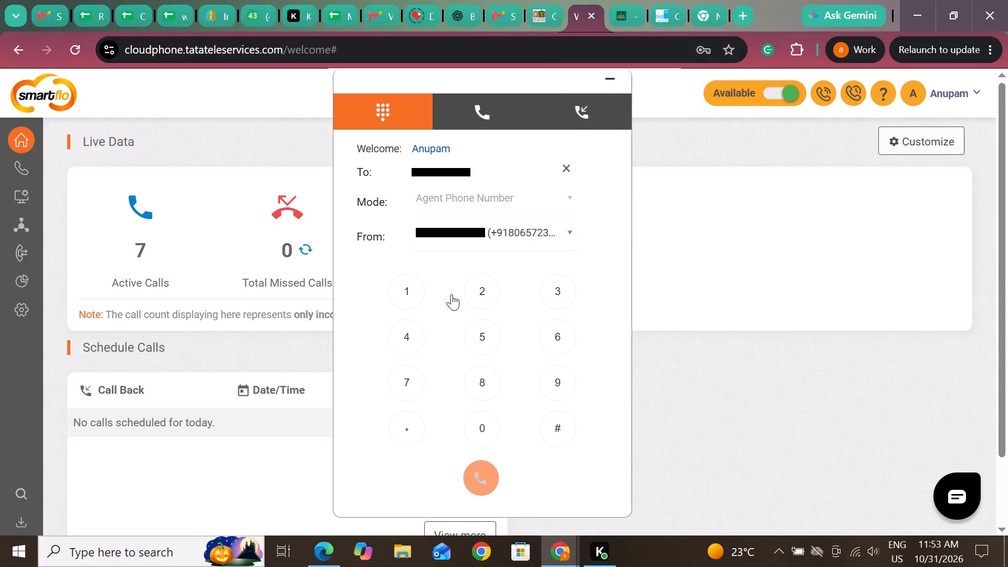
{"action": "scroll", "coordinate": [234, 278], "scroll_direction": "up", "scroll_amount": 3}
Return to All Complaints and check the name, contact and status columns of the Aditya Birla complaint.
{"action": "left_click", "coordinate": [217, 17]}
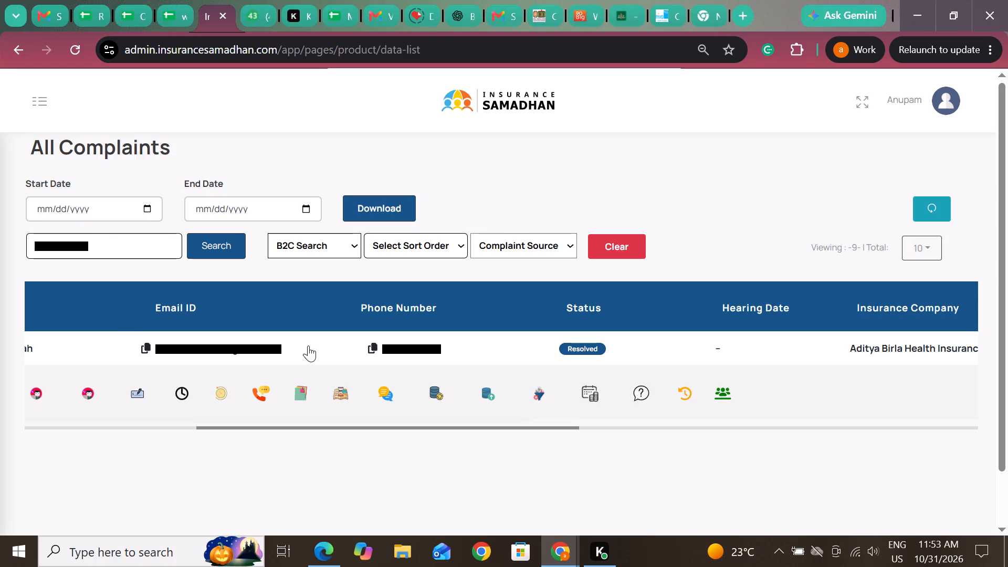
{"action": "scroll", "coordinate": [308, 345], "scroll_direction": "right", "scroll_amount": 2}
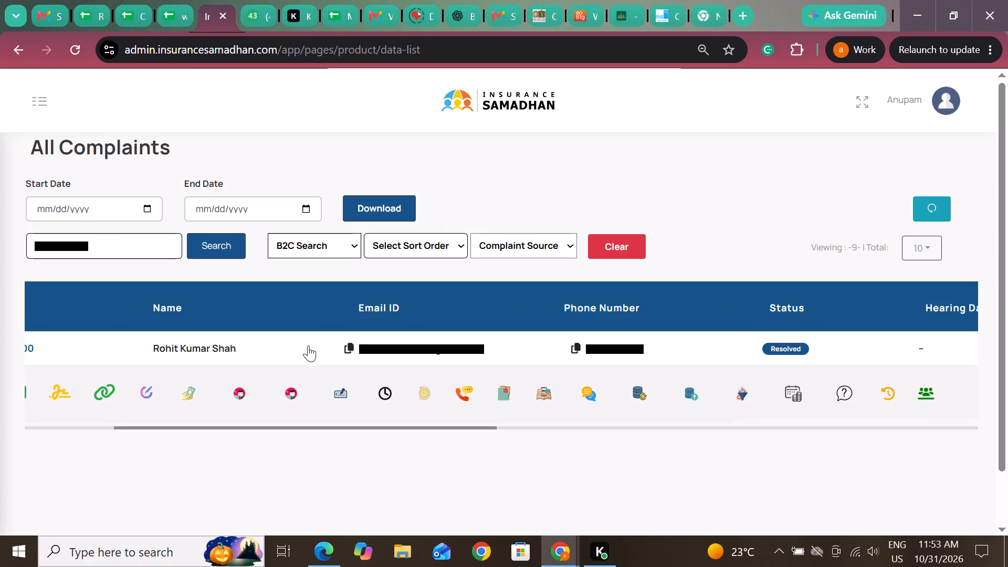
{"action": "scroll", "coordinate": [308, 345], "scroll_direction": "left", "scroll_amount": 1}
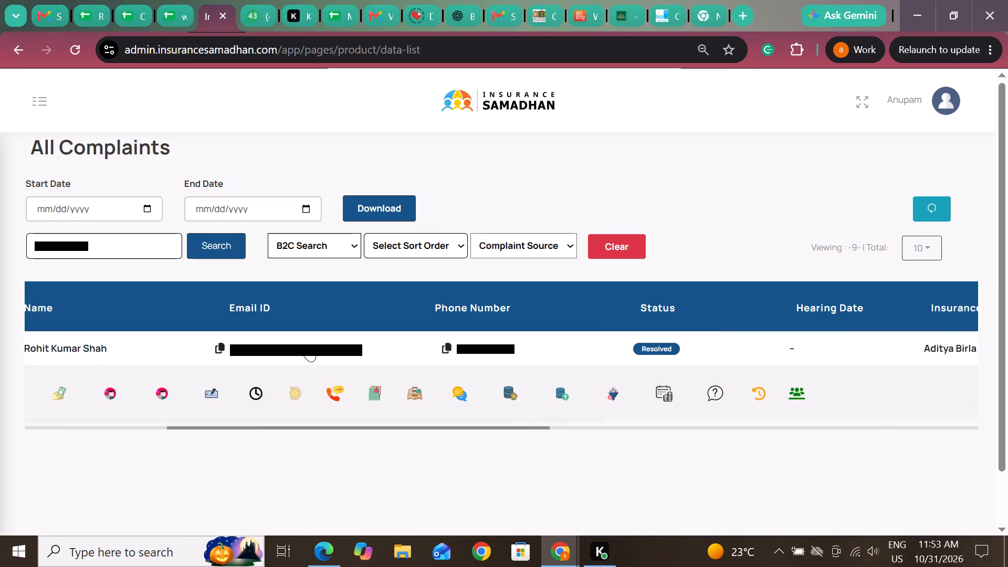
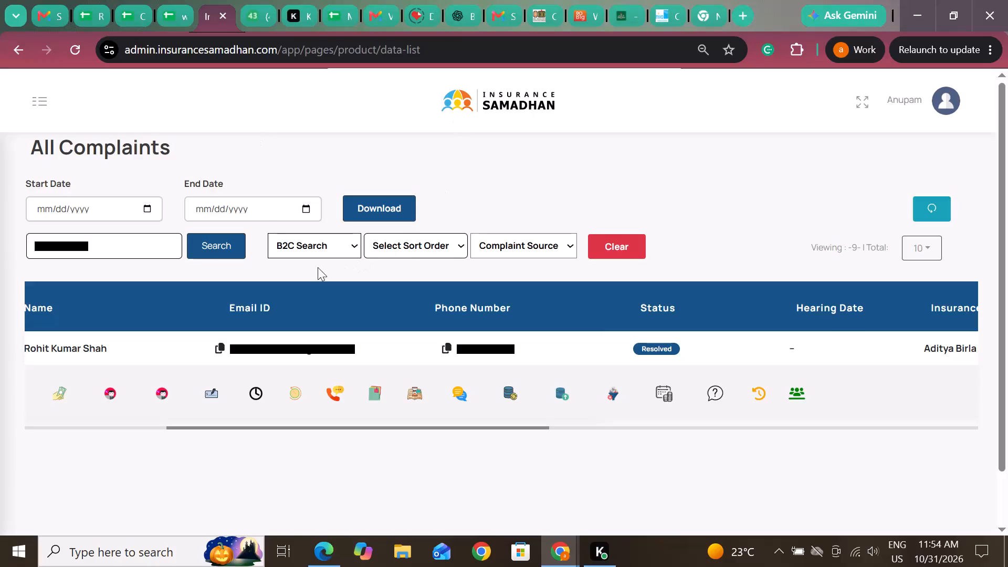
Switch to the October 2026 resolved sheet and set the Comments value of row 26 to "Not Answering".
{"action": "scroll", "coordinate": [248, 340], "scroll_direction": "right", "scroll_amount": 5}
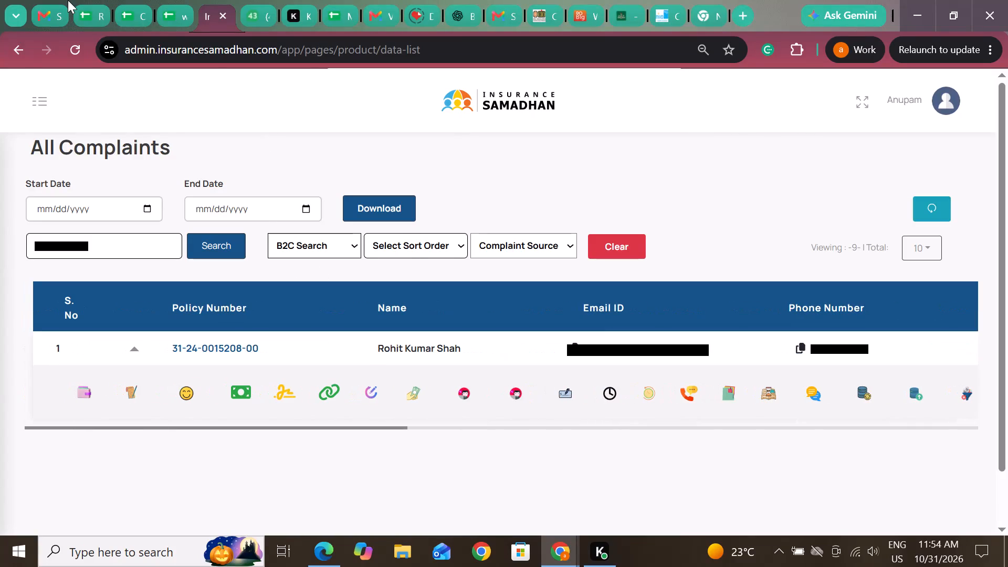
{"action": "left_click", "coordinate": [76, 23]}
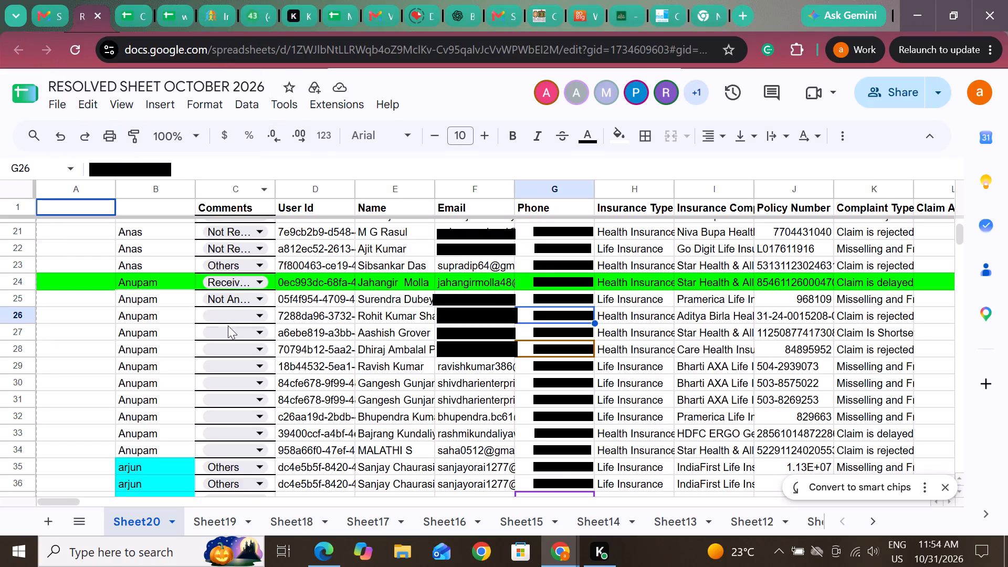
{"action": "left_click", "coordinate": [243, 316]}
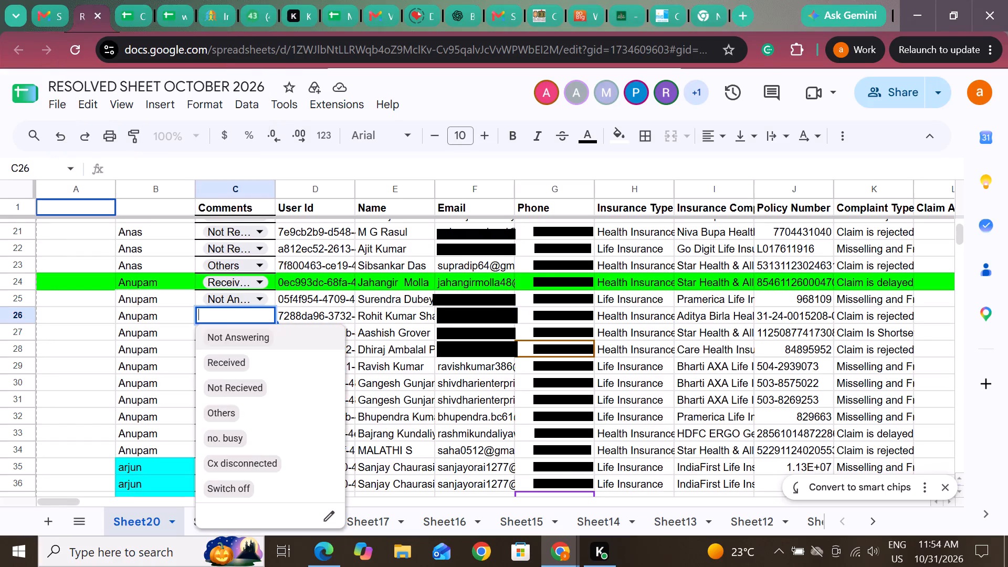
{"action": "left_click", "coordinate": [241, 341]}
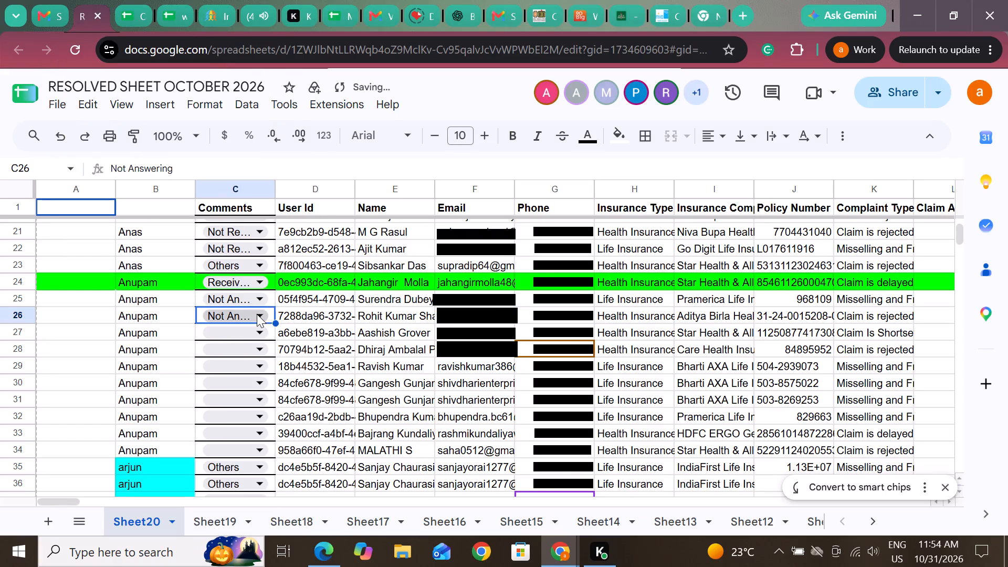
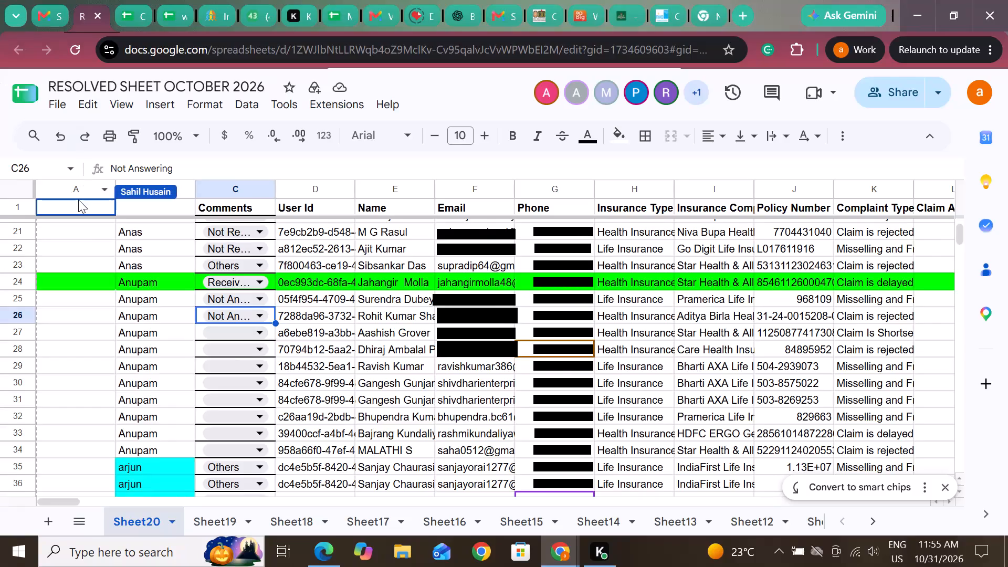
Switch to the complaint list and open the communication log of the resolved complaint matching row 26.
{"action": "left_click_drag", "start_coordinate": [235, 49], "coordinate": [266, 138]}
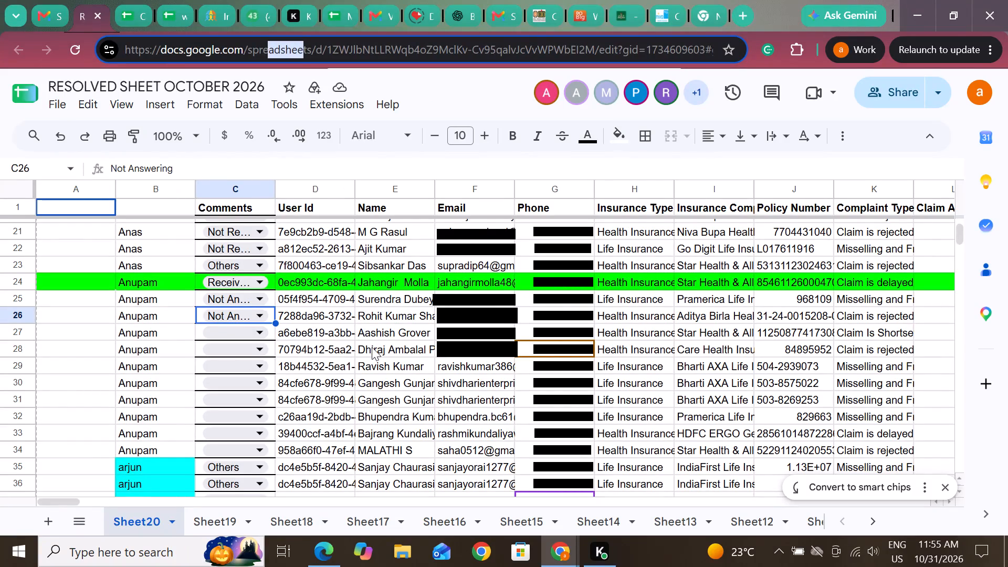
{"action": "left_click", "coordinate": [571, 22]}
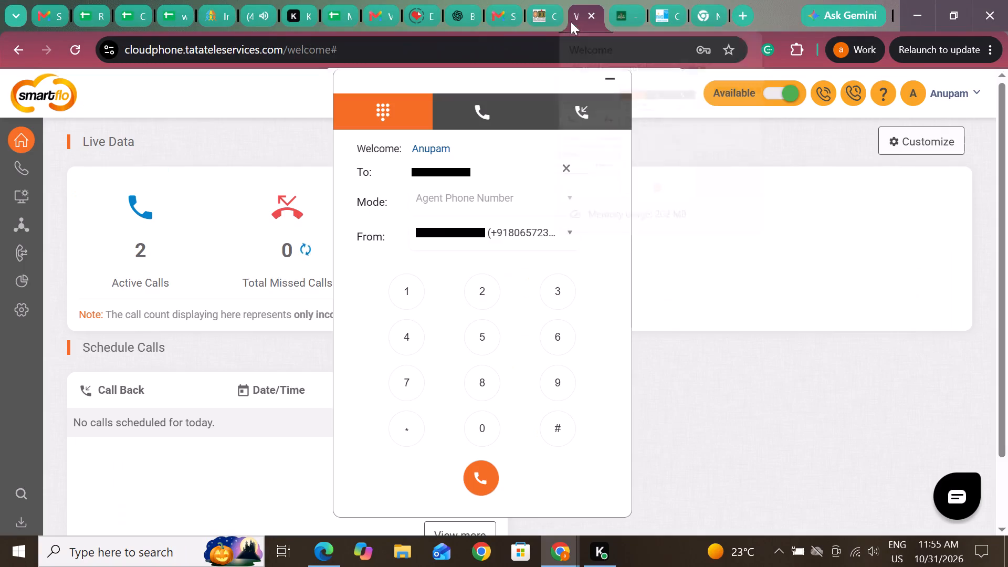
{"action": "left_click", "coordinate": [216, 27]}
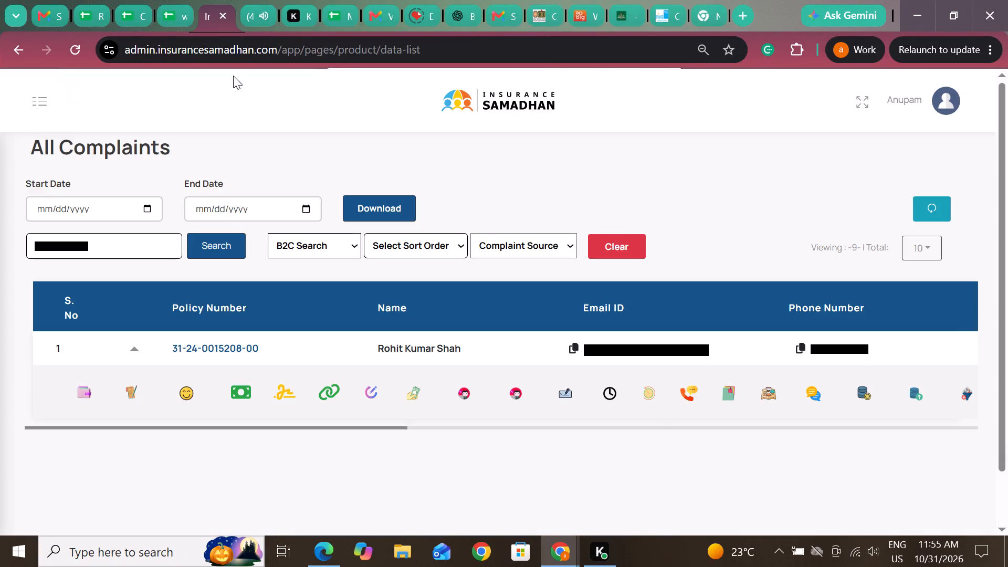
{"action": "scroll", "coordinate": [684, 375], "scroll_direction": "left", "scroll_amount": 2}
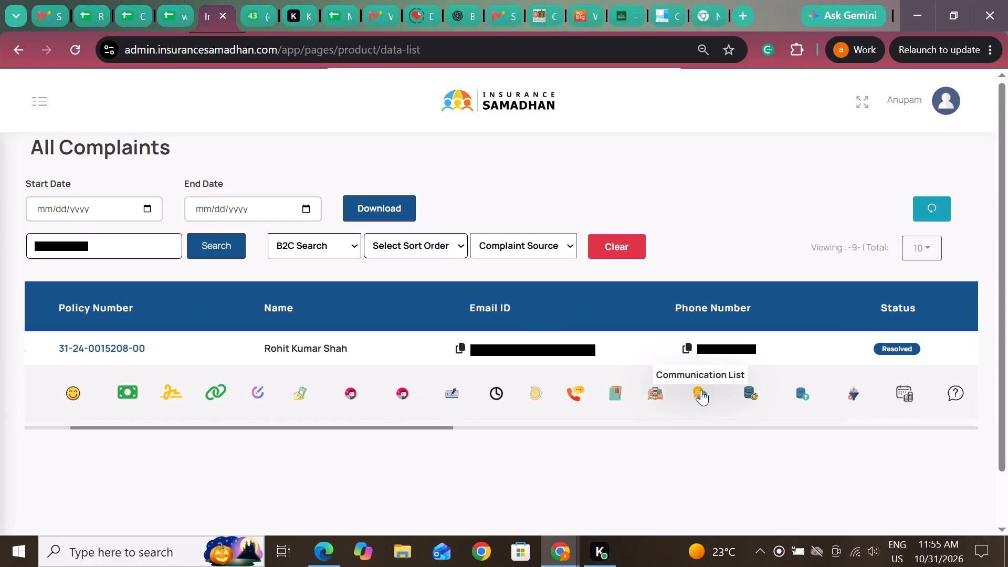
{"action": "left_click", "coordinate": [701, 390]}
Add the comment "not received" to this complaint's communication log, save it and close the log.
{"action": "scroll", "coordinate": [495, 437], "scroll_direction": "down", "scroll_amount": 2}
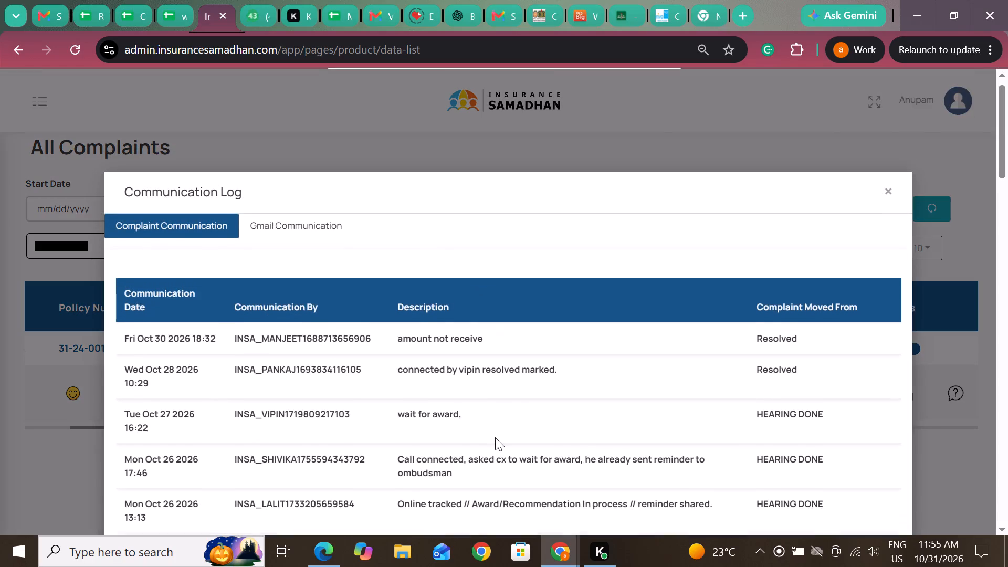
{"action": "scroll", "coordinate": [495, 437], "scroll_direction": "down", "scroll_amount": 5}
{"action": "scroll", "coordinate": [586, 502], "scroll_direction": "down", "scroll_amount": 2}
{"action": "left_click", "coordinate": [586, 501]}
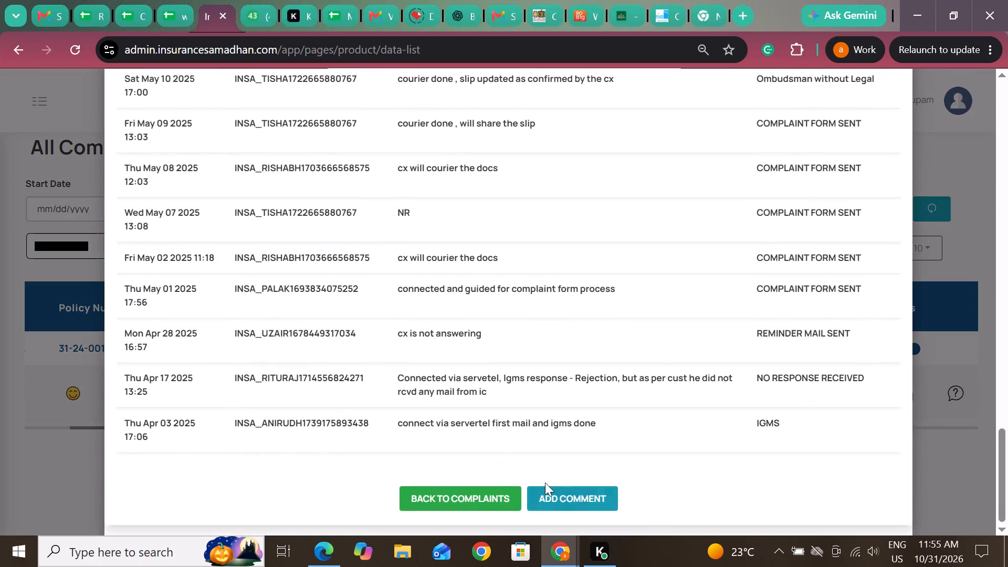
{"action": "left_click", "coordinate": [451, 381]}
{"action": "type", "text": "not rece"}
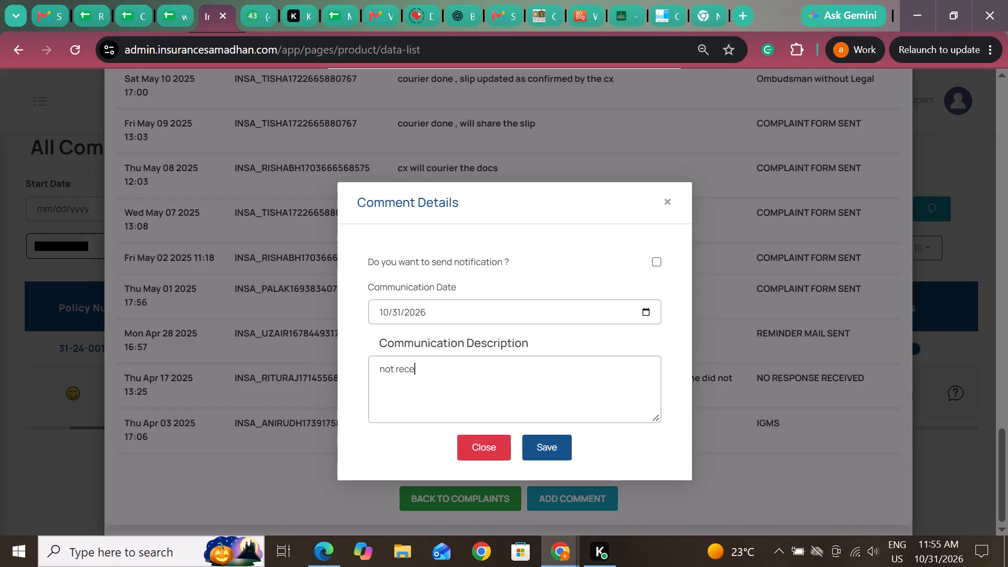
{"action": "type", "text": "ived"}
{"action": "key", "text": "space"}
{"action": "key", "text": "Tab"}
{"action": "key", "text": "Tab"}
{"action": "key", "text": "Return"}
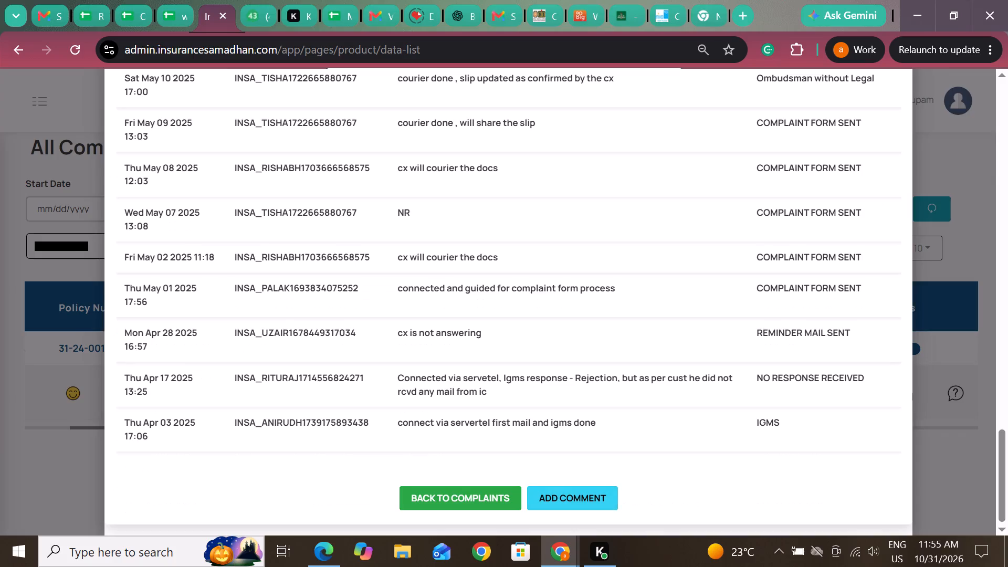
{"action": "scroll", "coordinate": [505, 330], "scroll_direction": "up", "scroll_amount": 8}
{"action": "scroll", "coordinate": [195, 166], "scroll_direction": "up", "scroll_amount": 7}
{"action": "left_click", "coordinate": [153, 83]}
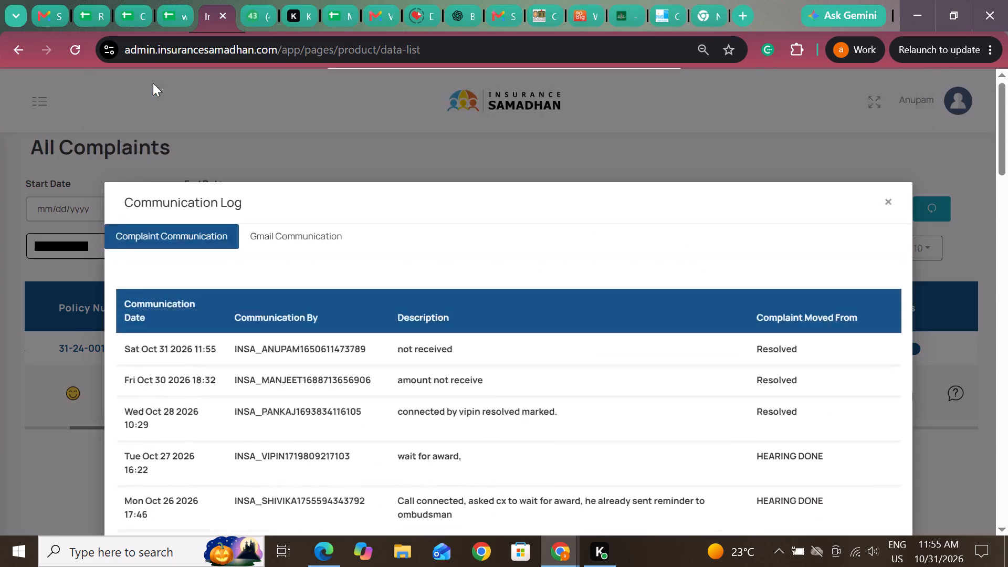
Copy the phone number in row 27 of the October 2026 resolved sheet and search All Complaints for it.
{"action": "left_click", "coordinate": [80, 20]}
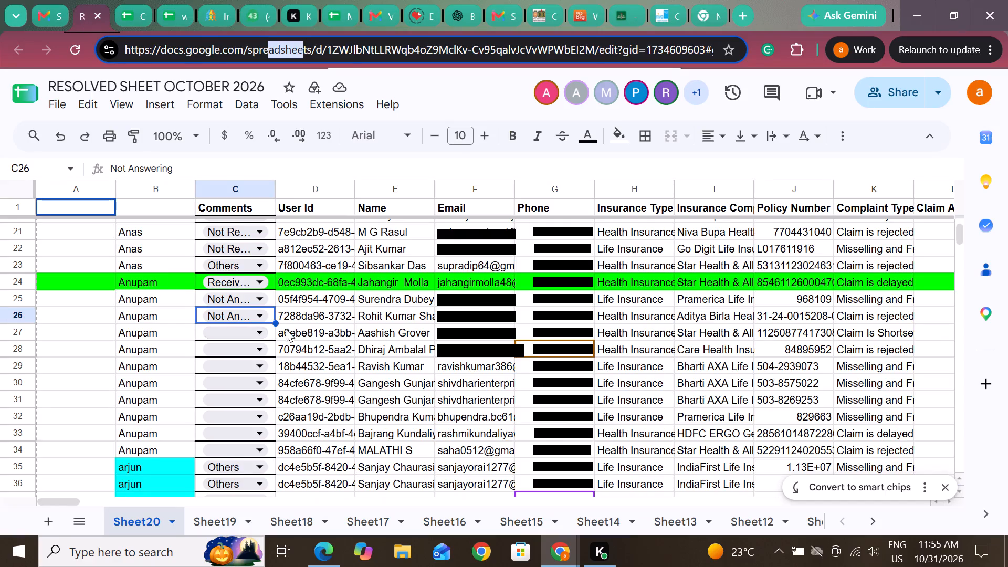
{"action": "left_click", "coordinate": [311, 331]}
{"action": "left_click", "coordinate": [449, 339]}
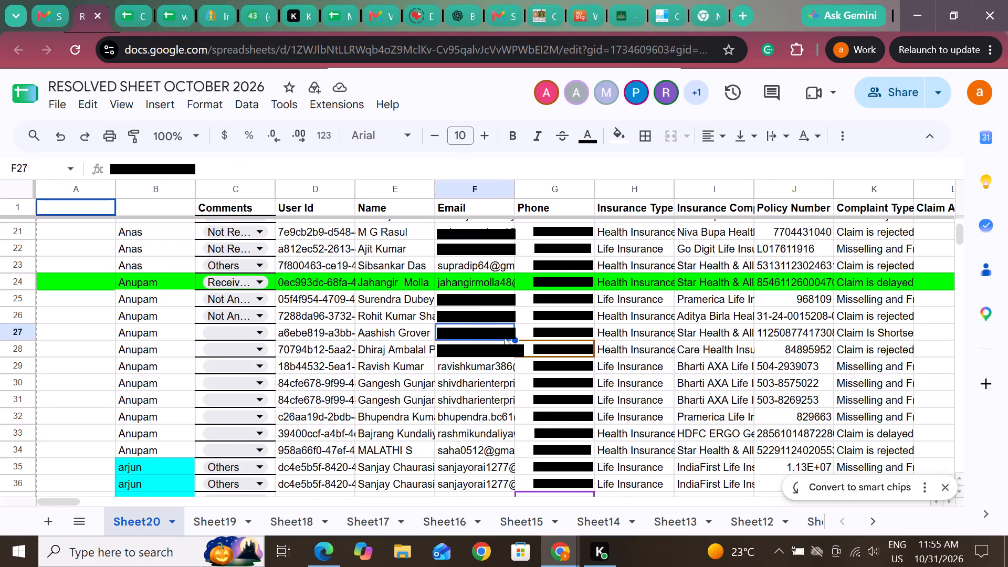
{"action": "left_click", "coordinate": [558, 335]}
{"action": "key", "text": "ctrl+c"}
{"action": "key", "text": "ctrl+c"}
{"action": "key", "text": "ctrl+c"}
{"action": "left_click", "coordinate": [206, 17]}
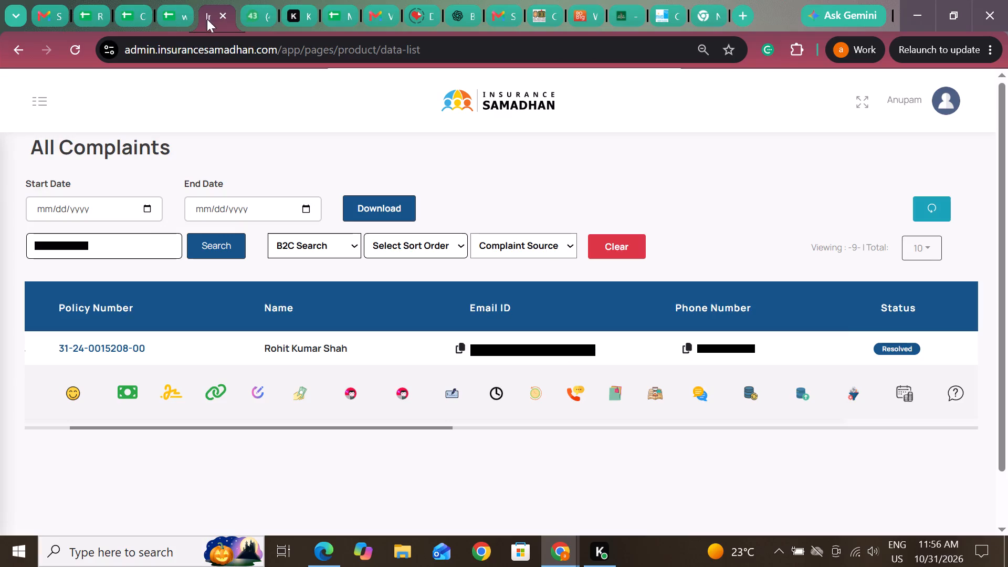
{"action": "left_click", "coordinate": [124, 260]}
{"action": "double_click", "coordinate": [122, 246], "text": "ctrl"}
{"action": "key", "text": "ctrl+v"}
{"action": "left_click", "coordinate": [216, 239], "text": "ctrl"}
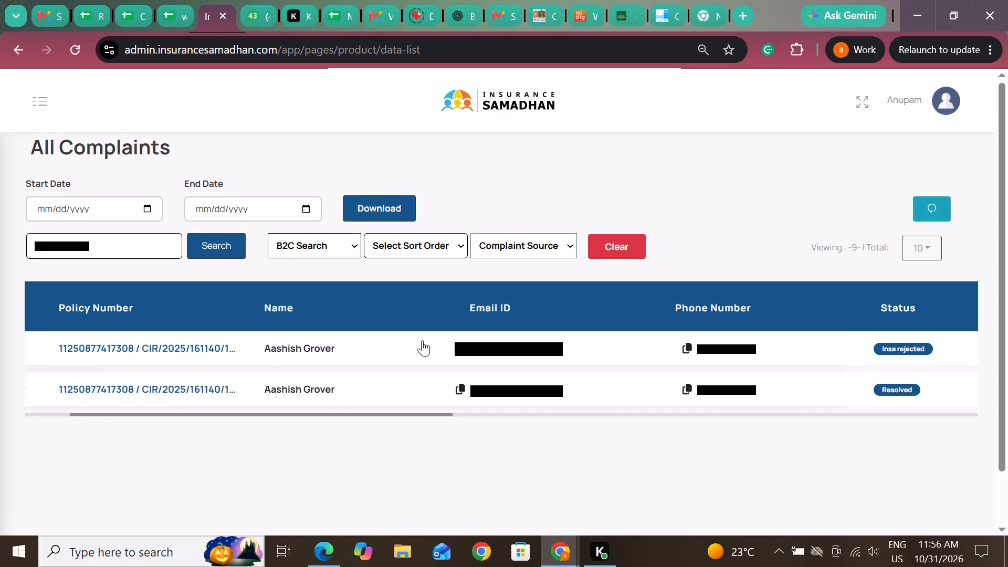
Copy the phone number of the complaint with status Resolved and call it from the Smartflo dialer.
{"action": "scroll", "coordinate": [434, 343], "scroll_direction": "left", "scroll_amount": 1}
{"action": "left_click", "coordinate": [591, 392]}
{"action": "scroll", "coordinate": [629, 206], "scroll_direction": "left", "scroll_amount": 1}
{"action": "left_click", "coordinate": [585, 18]}
{"action": "double_click", "coordinate": [491, 174], "text": "ctrl"}
{"action": "key", "text": "ctrl+v"}
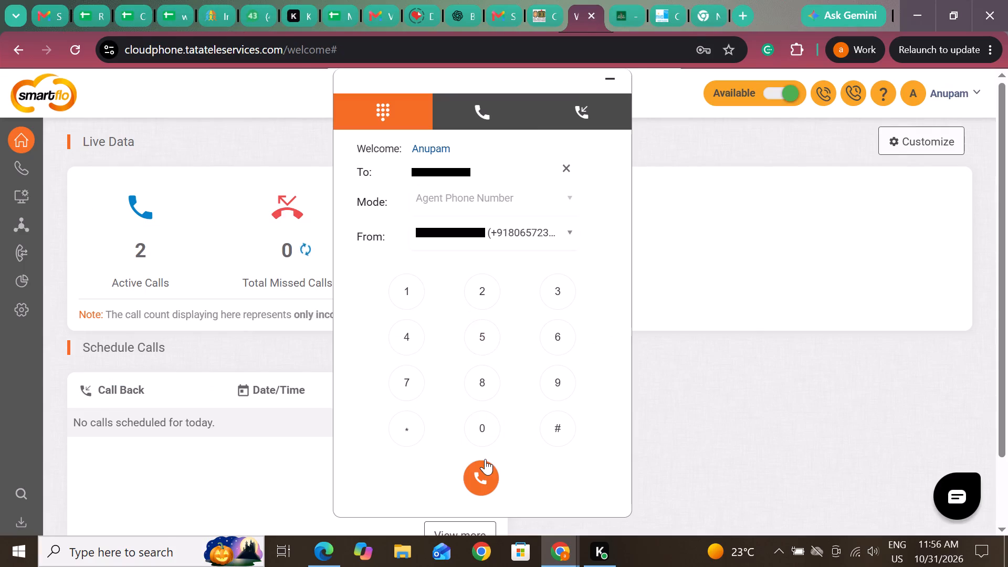
{"action": "left_click", "coordinate": [485, 459]}
{"action": "left_click", "coordinate": [482, 475]}
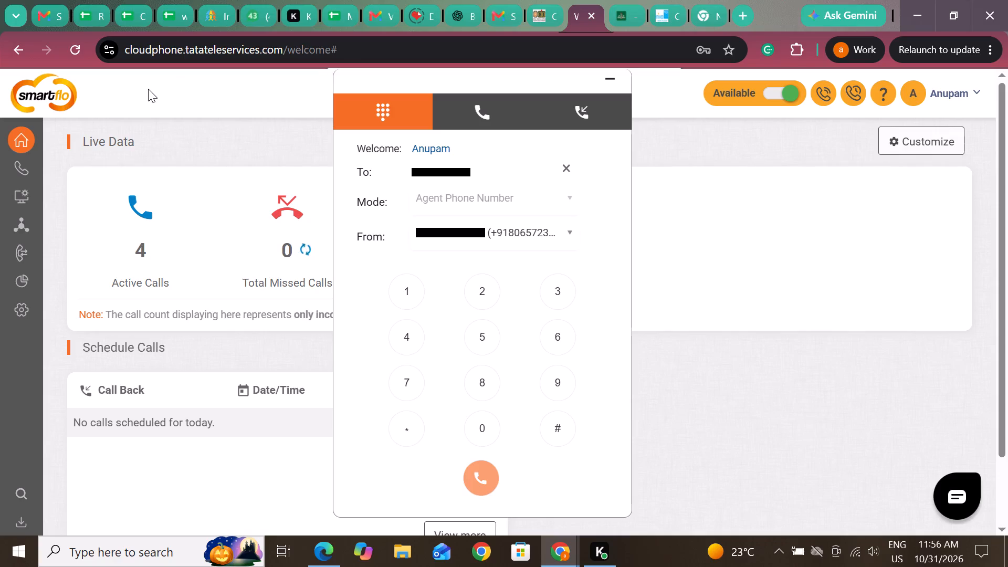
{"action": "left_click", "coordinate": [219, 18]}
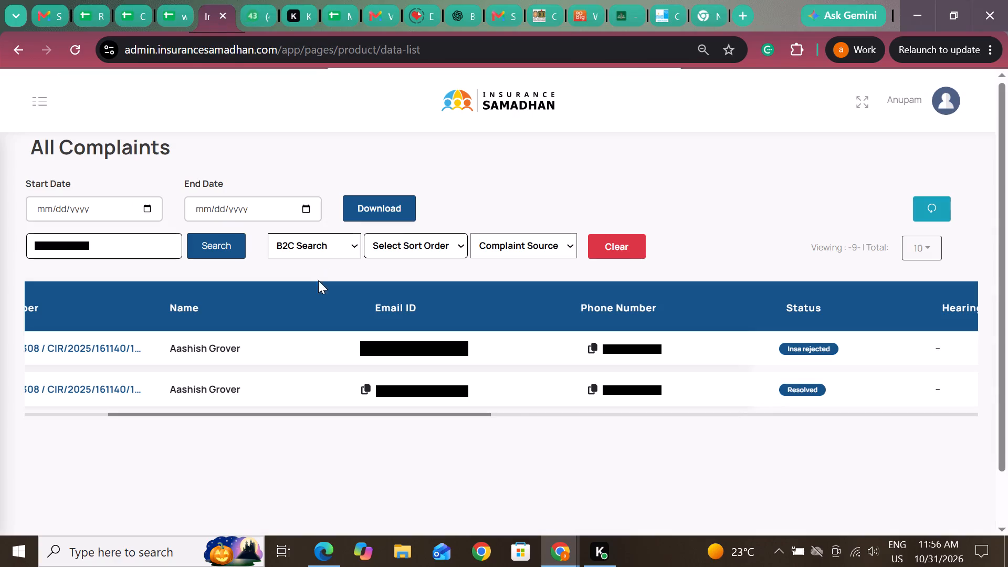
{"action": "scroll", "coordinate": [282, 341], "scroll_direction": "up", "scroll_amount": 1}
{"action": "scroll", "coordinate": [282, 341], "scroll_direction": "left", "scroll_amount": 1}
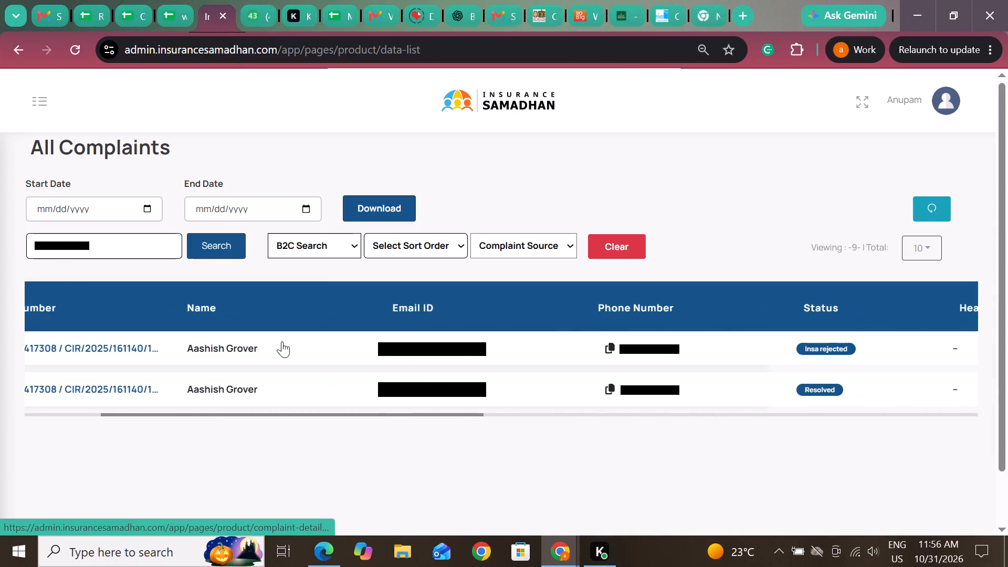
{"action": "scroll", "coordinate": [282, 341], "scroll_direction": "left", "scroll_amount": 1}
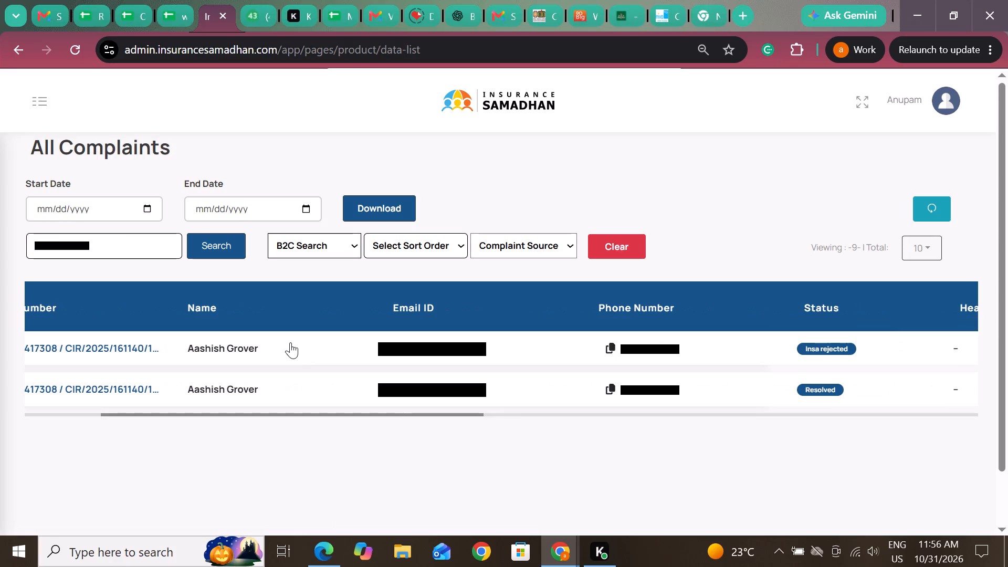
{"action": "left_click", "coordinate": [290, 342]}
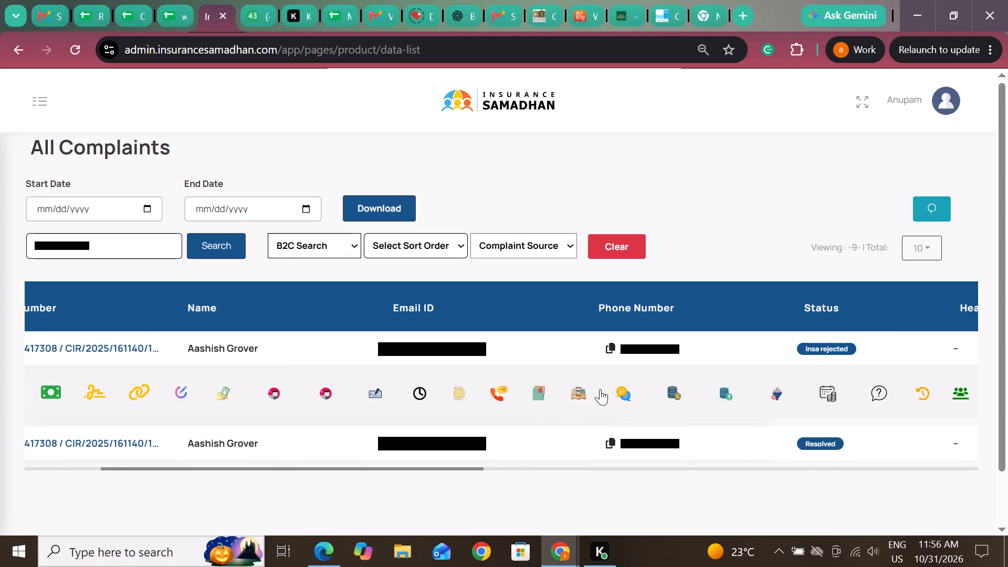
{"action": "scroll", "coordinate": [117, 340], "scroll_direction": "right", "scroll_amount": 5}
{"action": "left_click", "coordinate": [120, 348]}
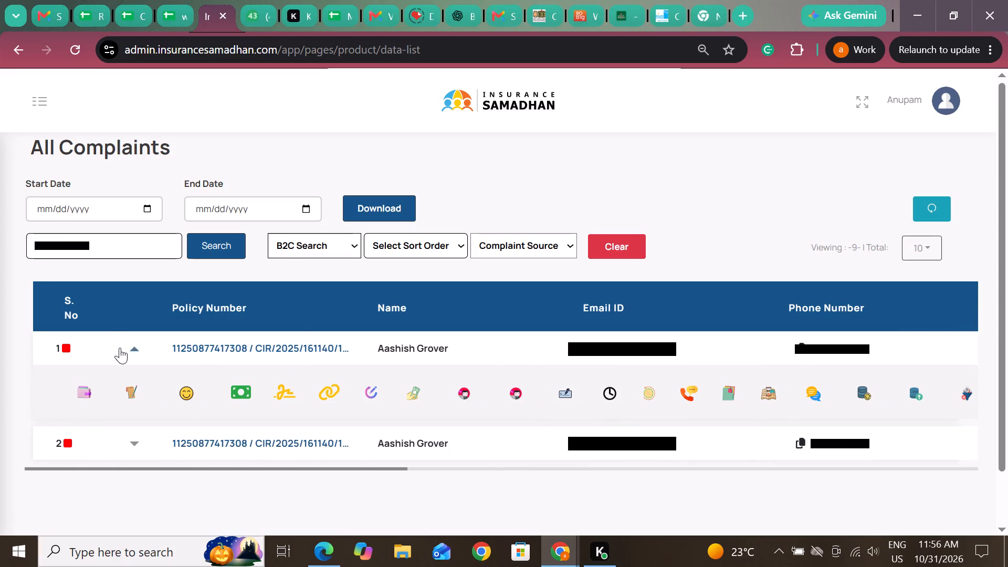
Copy the Resolved complaint's phone number from All Complaints again and redial it in the Smartflo dialer.
{"action": "scroll", "coordinate": [636, 333], "scroll_direction": "left", "scroll_amount": 2}
{"action": "left_click", "coordinate": [597, 387]}
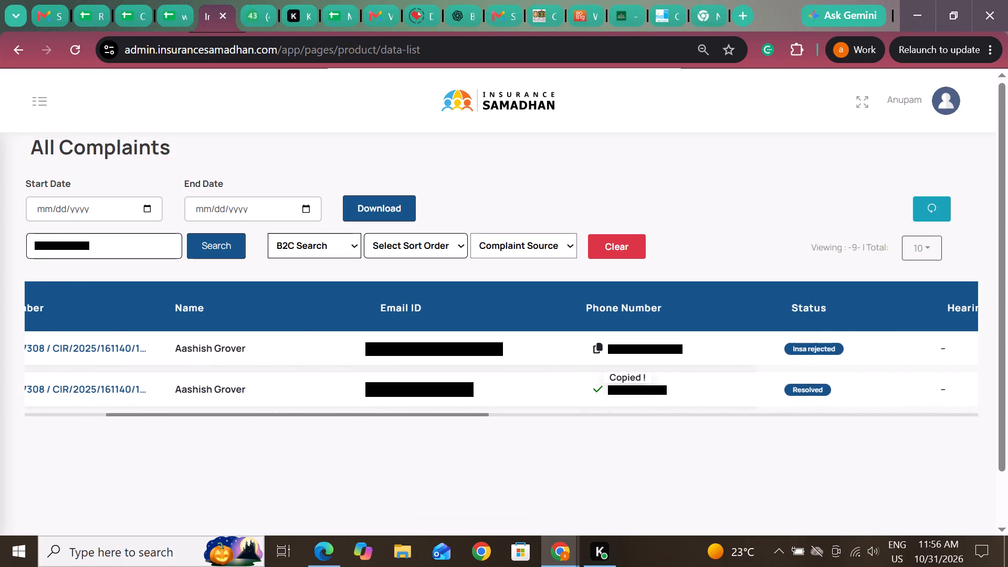
{"action": "left_click", "coordinate": [583, 16]}
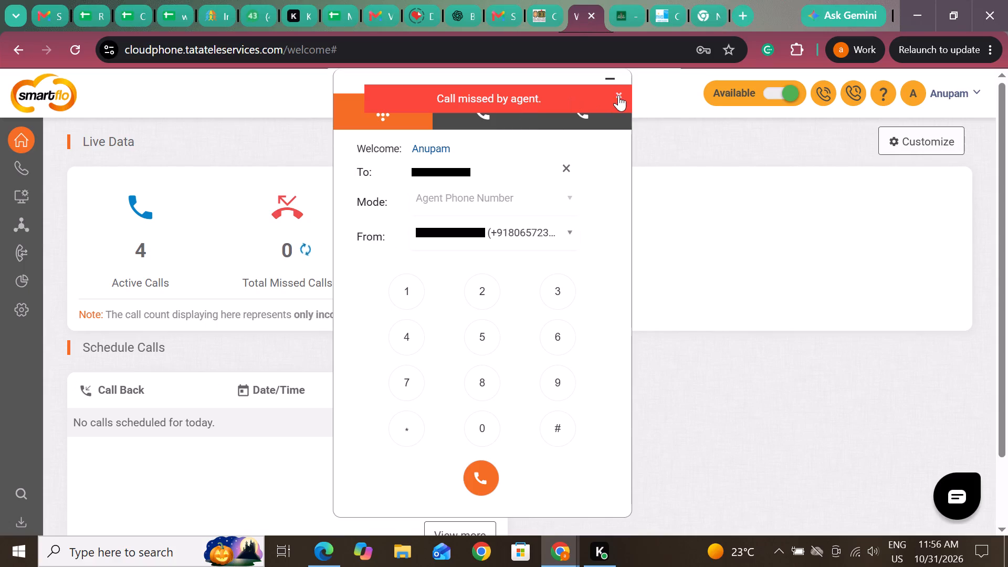
{"action": "left_click", "coordinate": [618, 95]}
{"action": "double_click", "coordinate": [491, 167], "text": "ctrl"}
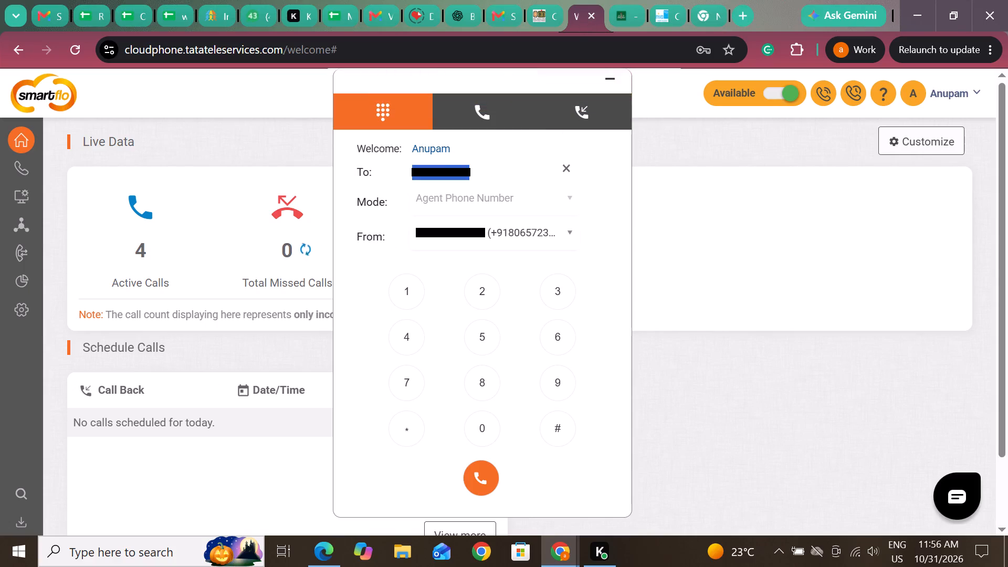
{"action": "key", "text": "ctrl+v"}
{"action": "left_click", "coordinate": [472, 460]}
{"action": "left_click", "coordinate": [477, 472]}
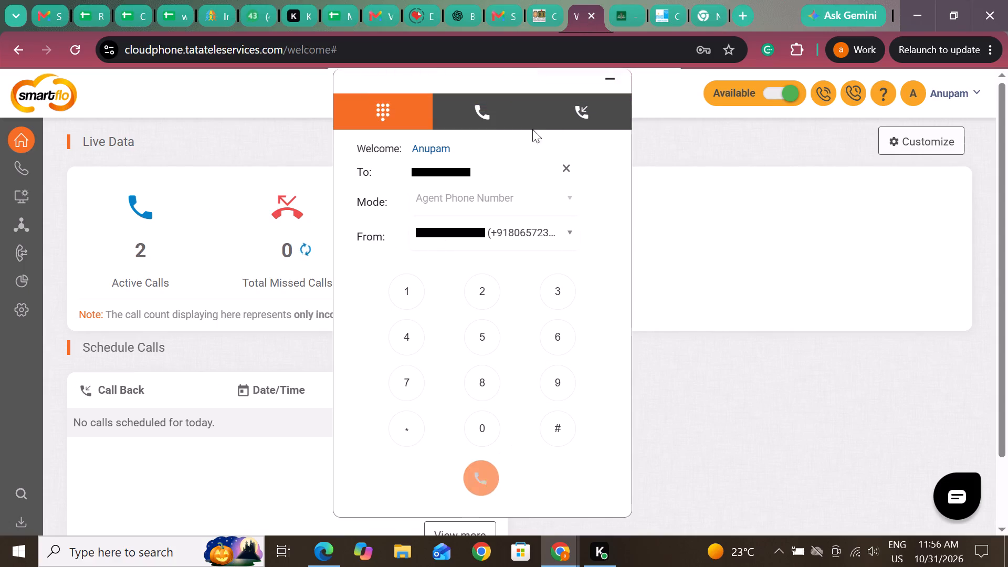
Return to All Complaints, copy the Resolved complaint's phone number once more and place another call to it in Smartflo.
{"action": "scroll", "coordinate": [310, 23], "scroll_direction": "up", "scroll_amount": 6}
{"action": "left_click", "coordinate": [206, 10]}
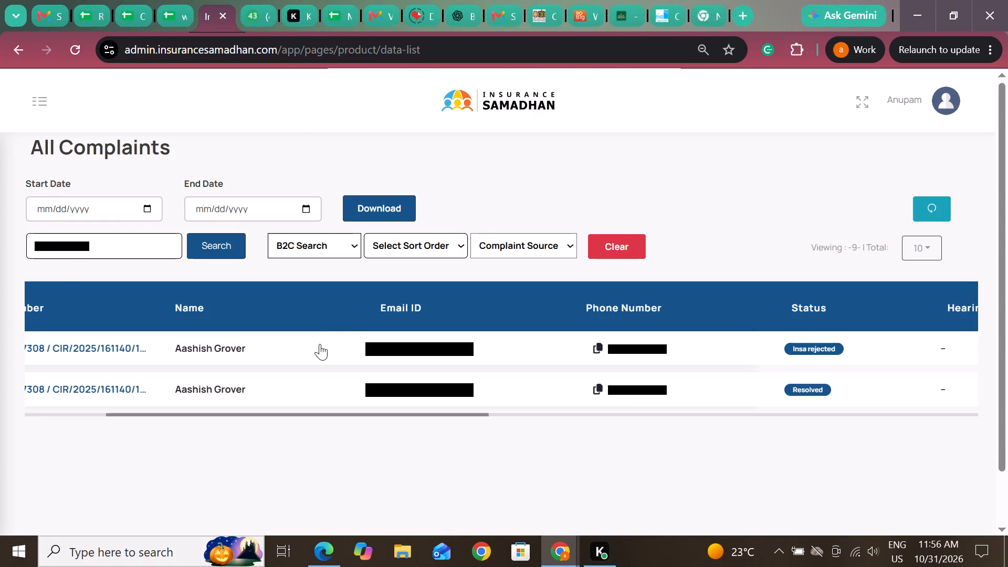
{"action": "scroll", "coordinate": [320, 344], "scroll_direction": "up", "scroll_amount": 1}
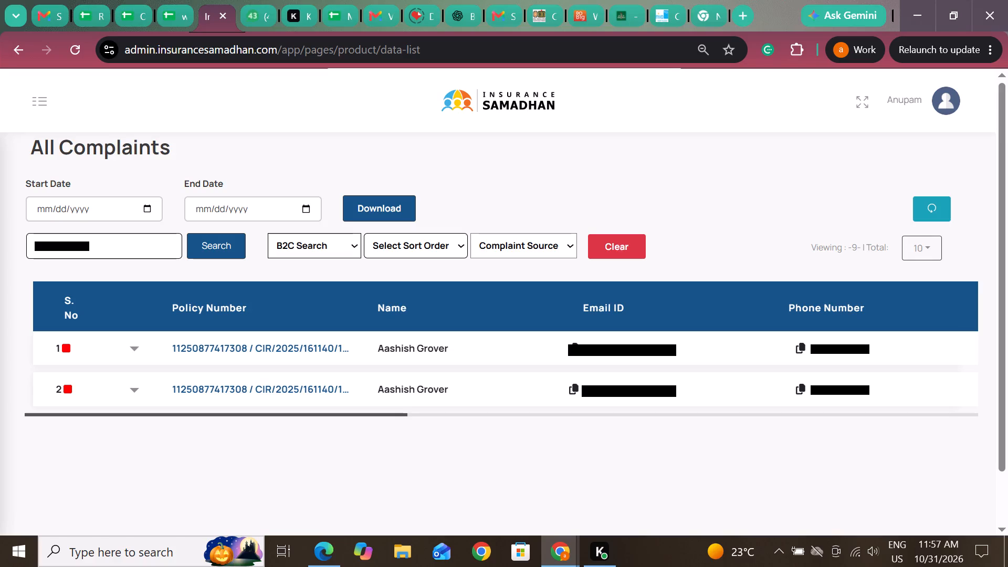
{"action": "scroll", "coordinate": [486, 371], "scroll_direction": "left", "scroll_amount": 1}
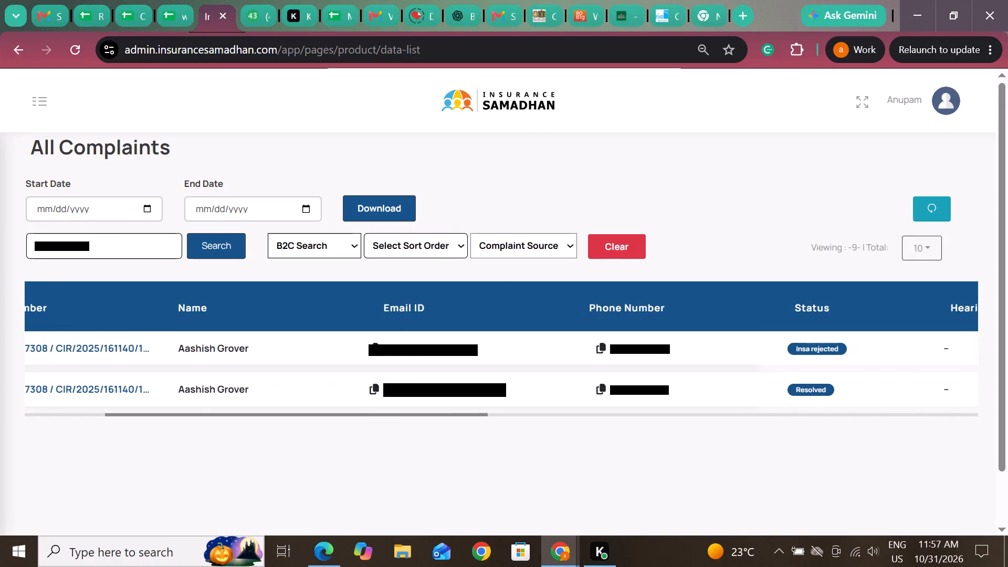
{"action": "scroll", "coordinate": [505, 367], "scroll_direction": "left", "scroll_amount": 1}
{"action": "left_click", "coordinate": [602, 389]}
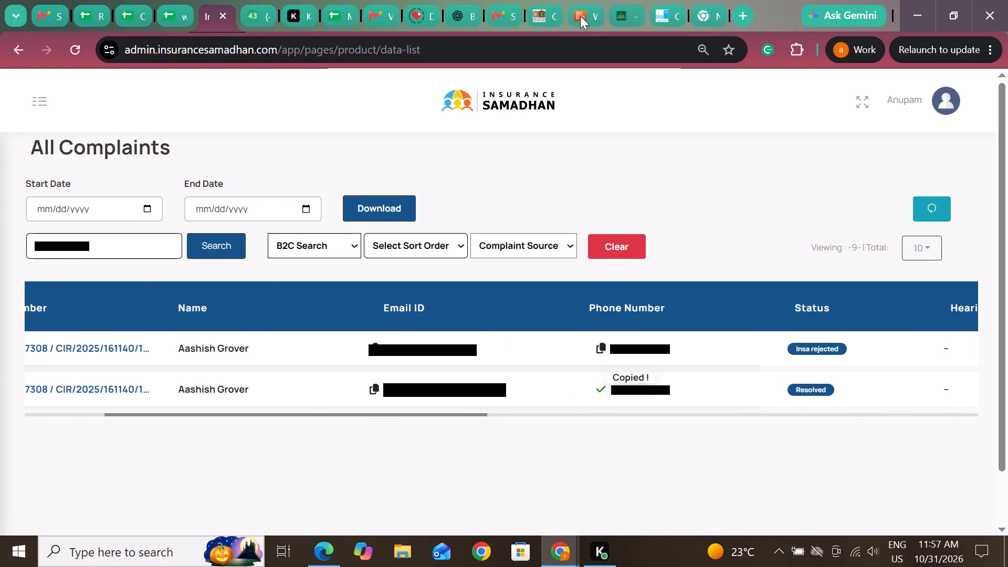
{"action": "left_click", "coordinate": [580, 18]}
{"action": "double_click", "coordinate": [474, 180], "text": "ctrl"}
{"action": "key", "text": "ctrl+v"}
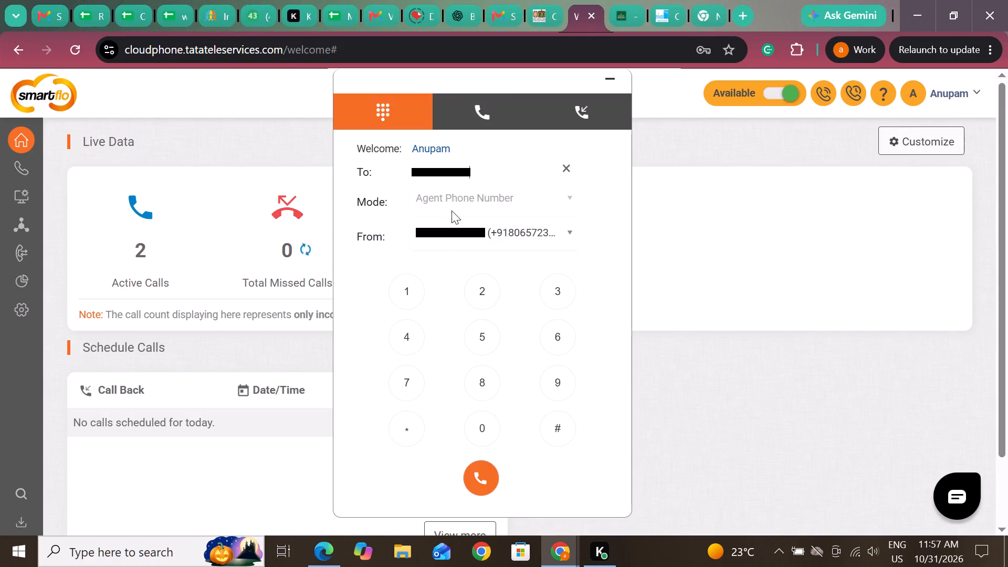
{"action": "left_click", "coordinate": [480, 488]}
Switch to All Complaints, review the latest entries in the Resolved complaint's communication log and close the log.
{"action": "scroll", "coordinate": [79, 0], "scroll_direction": "up", "scroll_amount": 4}
{"action": "left_click", "coordinate": [212, 23]}
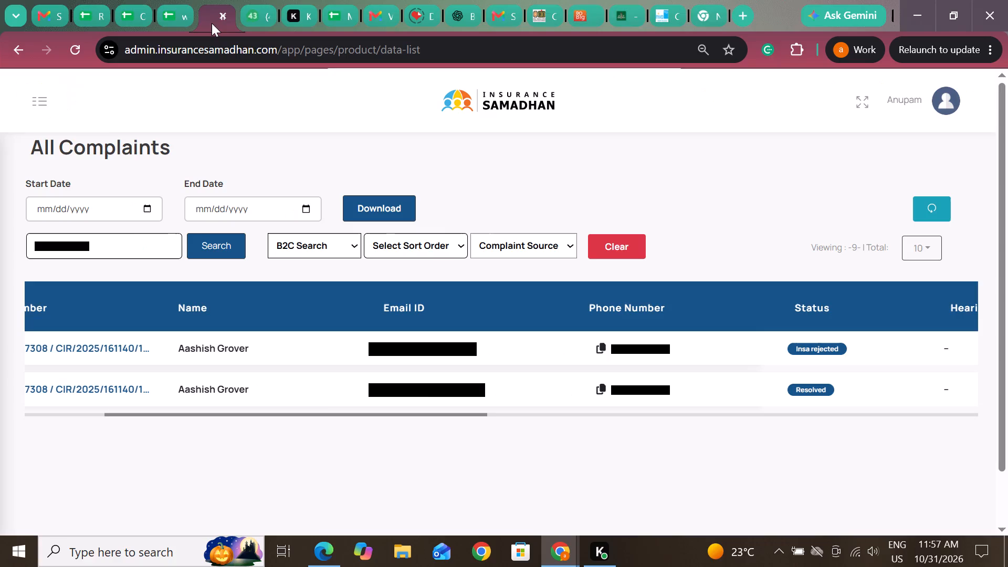
{"action": "scroll", "coordinate": [326, 387], "scroll_direction": "left", "scroll_amount": 1}
{"action": "left_click", "coordinate": [405, 392]}
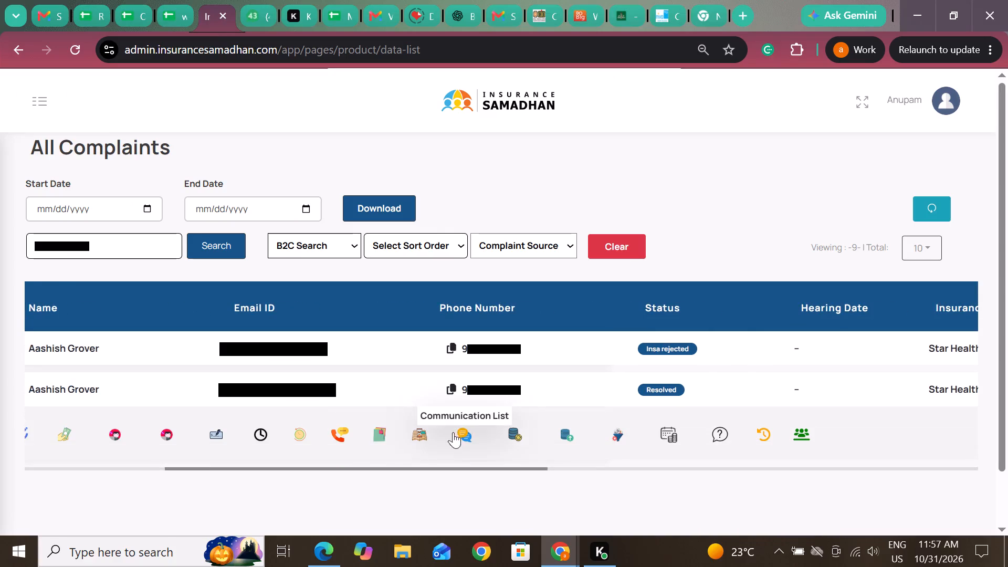
{"action": "left_click", "coordinate": [466, 436]}
{"action": "scroll", "coordinate": [328, 334], "scroll_direction": "up", "scroll_amount": 8}
{"action": "left_click", "coordinate": [300, 123]}
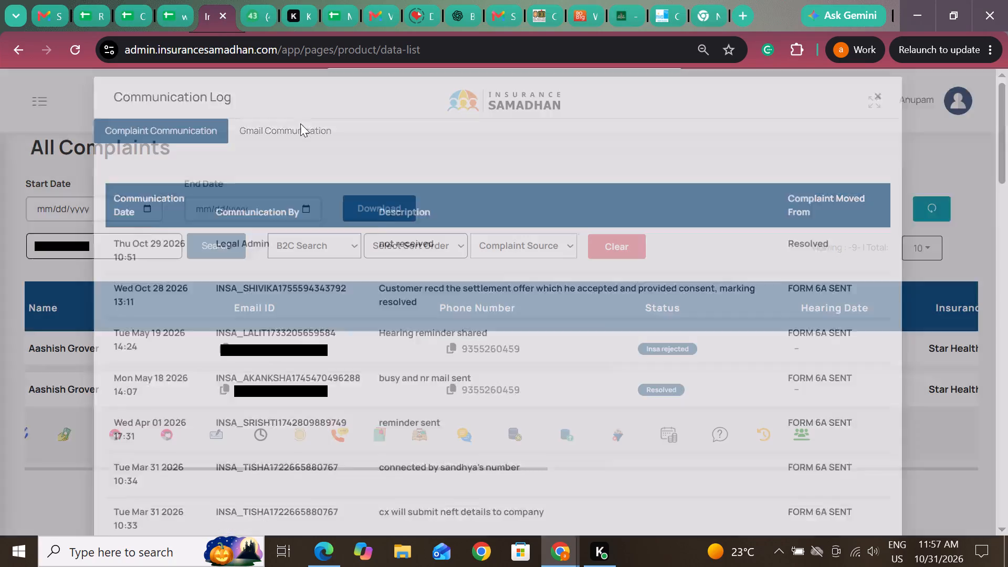
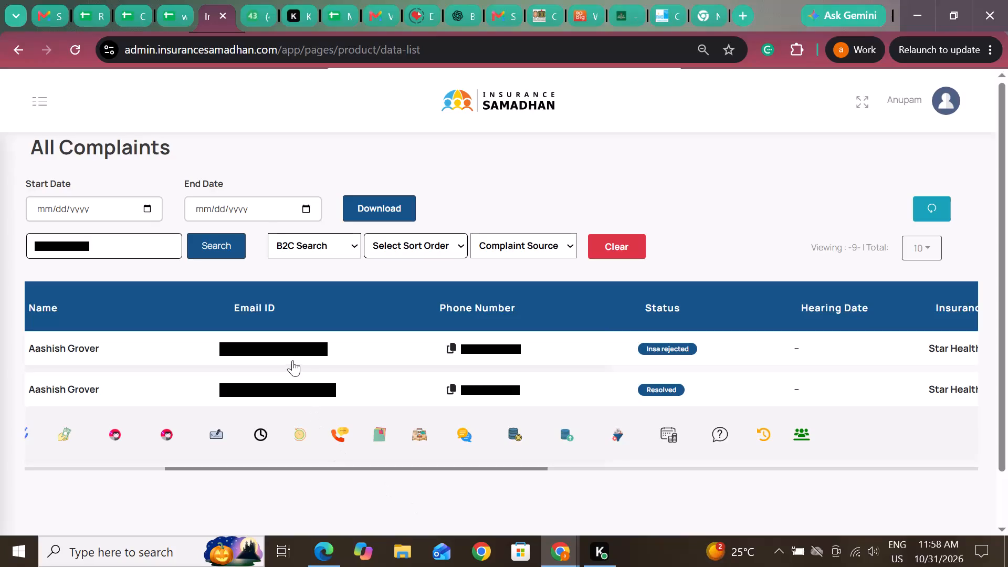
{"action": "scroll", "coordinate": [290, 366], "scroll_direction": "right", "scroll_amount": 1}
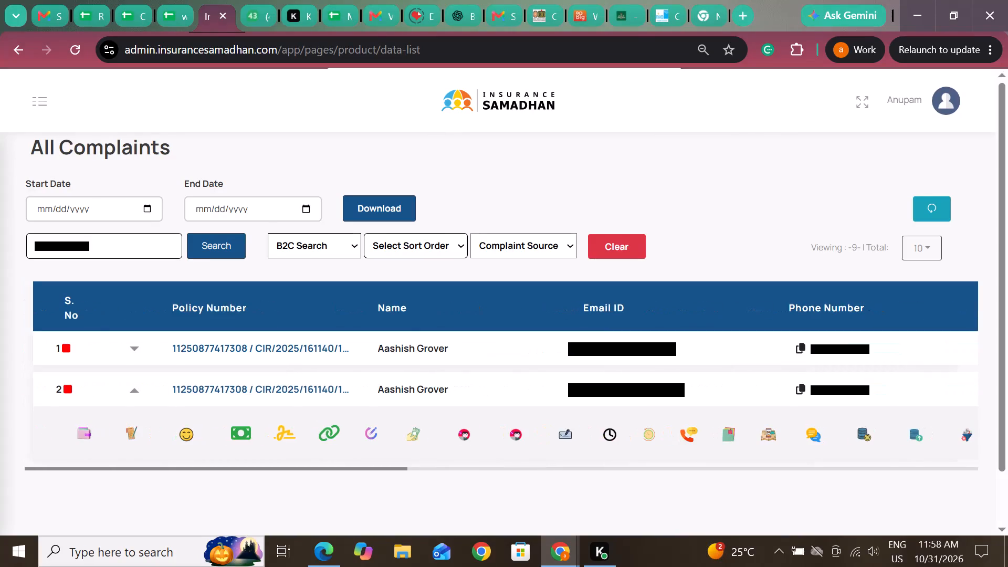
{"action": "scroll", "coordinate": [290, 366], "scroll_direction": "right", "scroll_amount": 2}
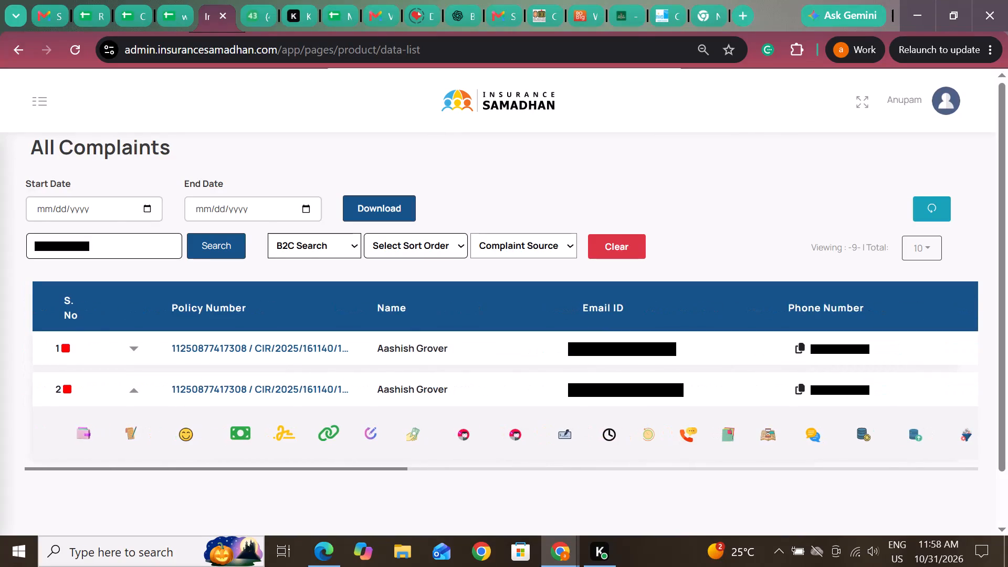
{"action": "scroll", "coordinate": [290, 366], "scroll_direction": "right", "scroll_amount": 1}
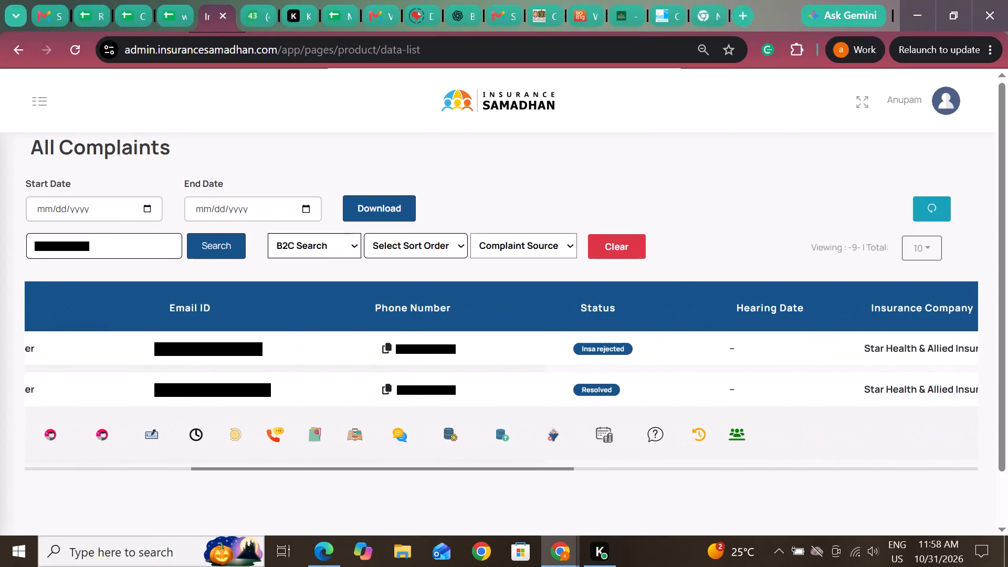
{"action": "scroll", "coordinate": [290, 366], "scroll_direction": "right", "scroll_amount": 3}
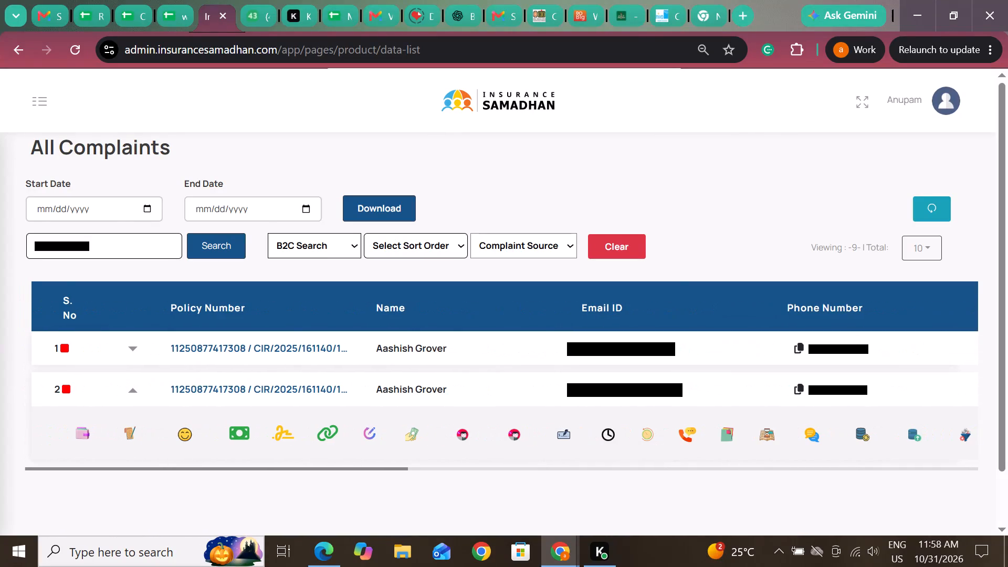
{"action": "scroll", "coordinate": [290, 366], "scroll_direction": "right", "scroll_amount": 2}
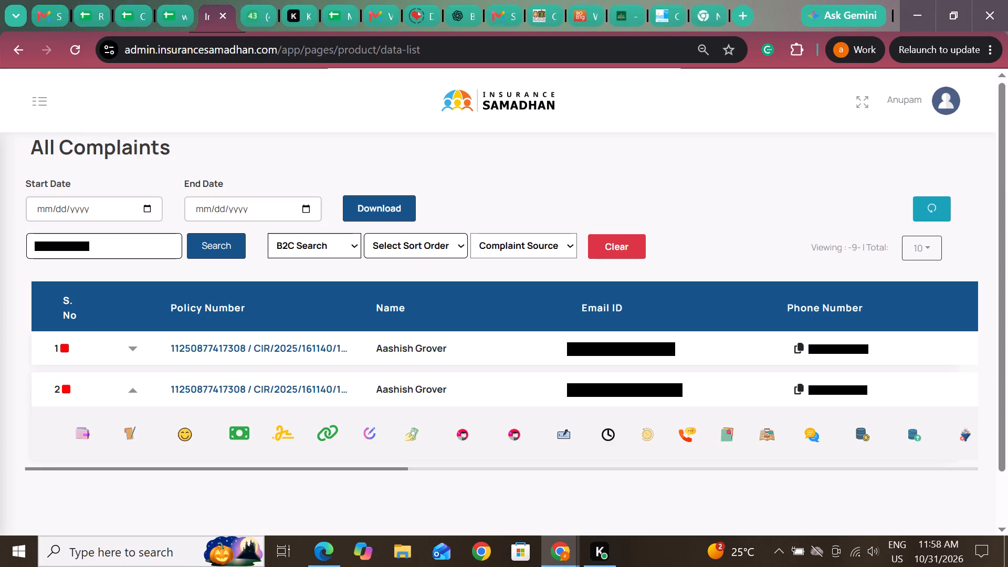
In the October 2026 resolved sheet, set the Comments value in row 27 to Not Recieved.
{"action": "left_click", "coordinate": [101, 23]}
{"action": "left_click", "coordinate": [249, 330]}
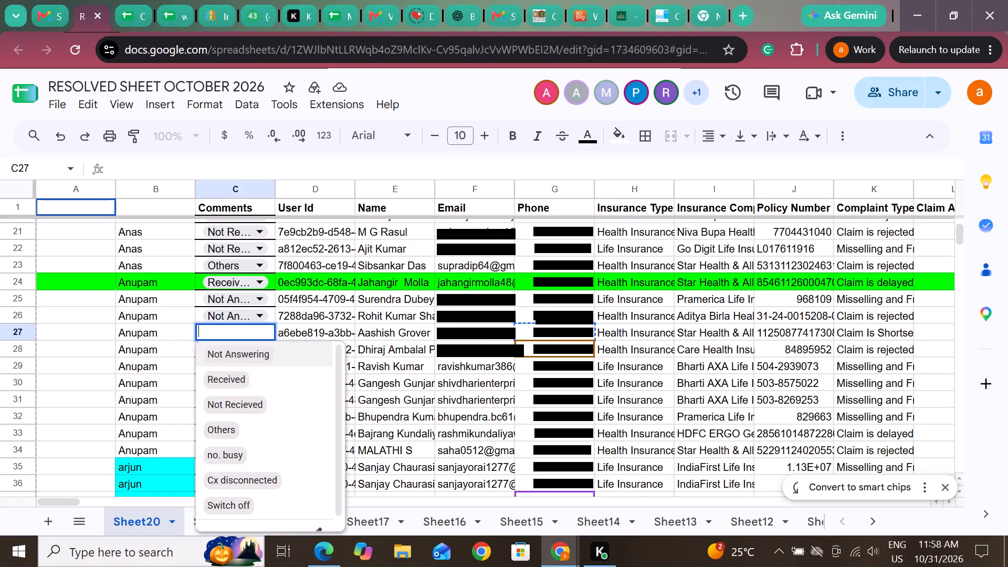
{"action": "left_click", "coordinate": [229, 395]}
Add the comment "not received" to the Resolved complaint's communication log in All Complaints, check the latest entries and close the log.
{"action": "left_click", "coordinate": [214, 23]}
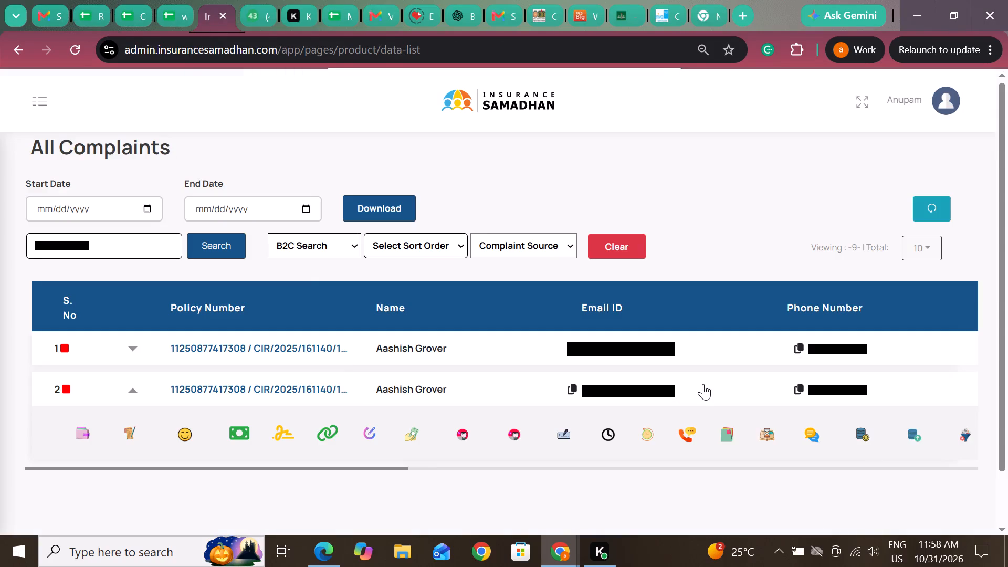
{"action": "scroll", "coordinate": [700, 384], "scroll_direction": "left", "scroll_amount": 2}
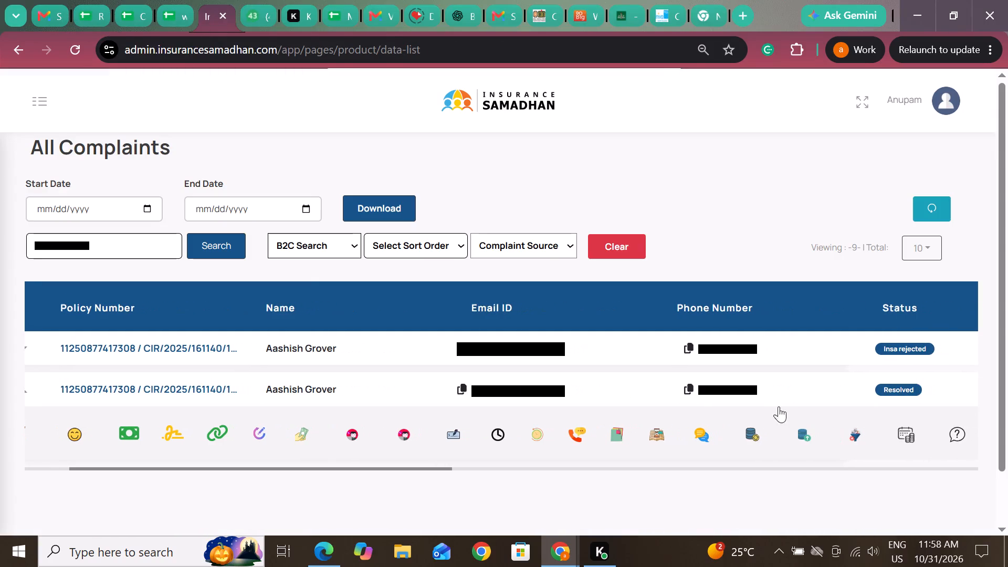
{"action": "left_click", "coordinate": [702, 439]}
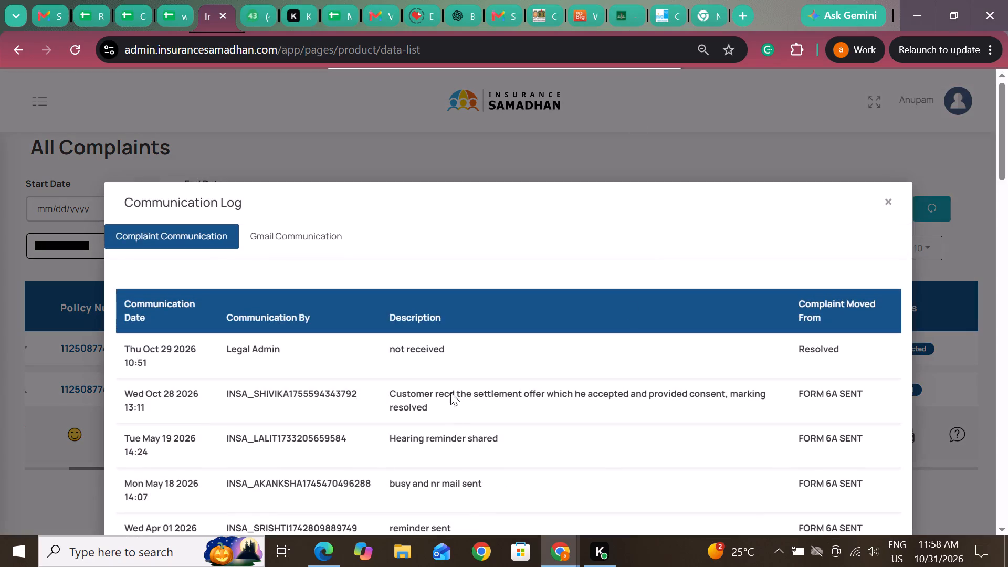
{"action": "scroll", "coordinate": [463, 372], "scroll_direction": "down", "scroll_amount": 15}
{"action": "scroll", "coordinate": [605, 491], "scroll_direction": "down", "scroll_amount": 8}
{"action": "left_click", "coordinate": [596, 504]}
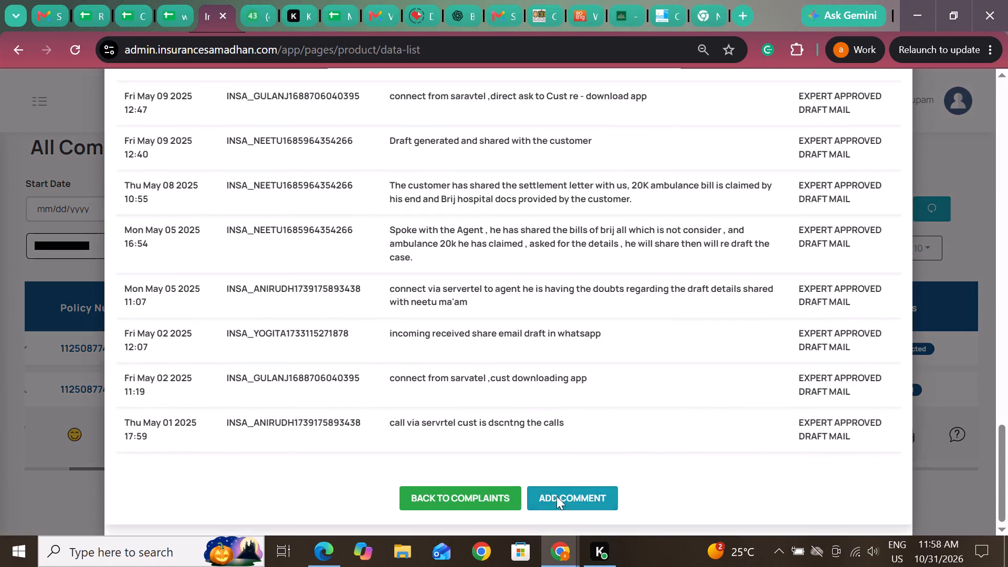
{"action": "left_click", "coordinate": [504, 392]}
{"action": "type", "text": "not rece"}
{"action": "type", "text": "ived"}
{"action": "key", "text": "space"}
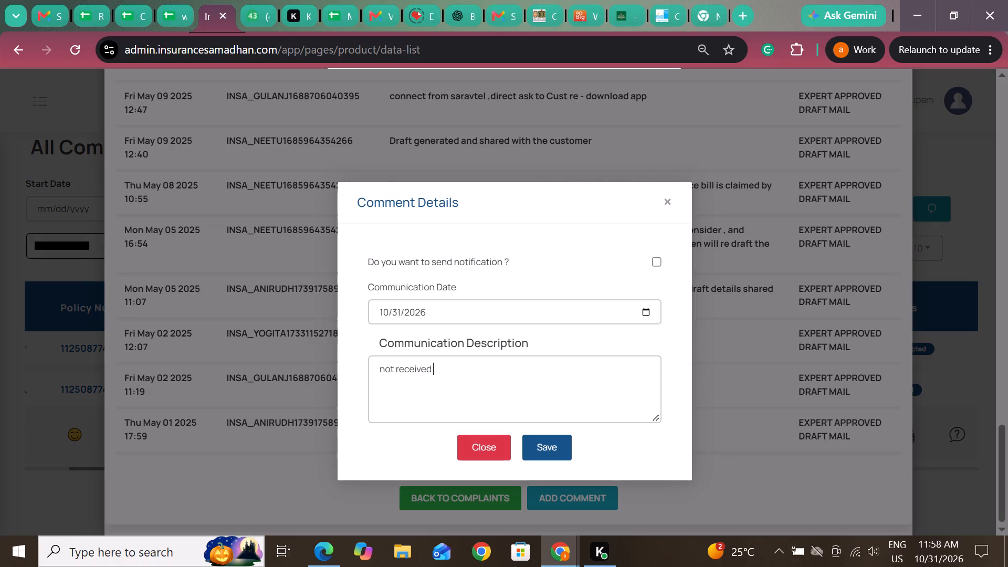
{"action": "key", "text": "Tab"}
{"action": "key", "text": "Tab"}
{"action": "key", "text": "Return"}
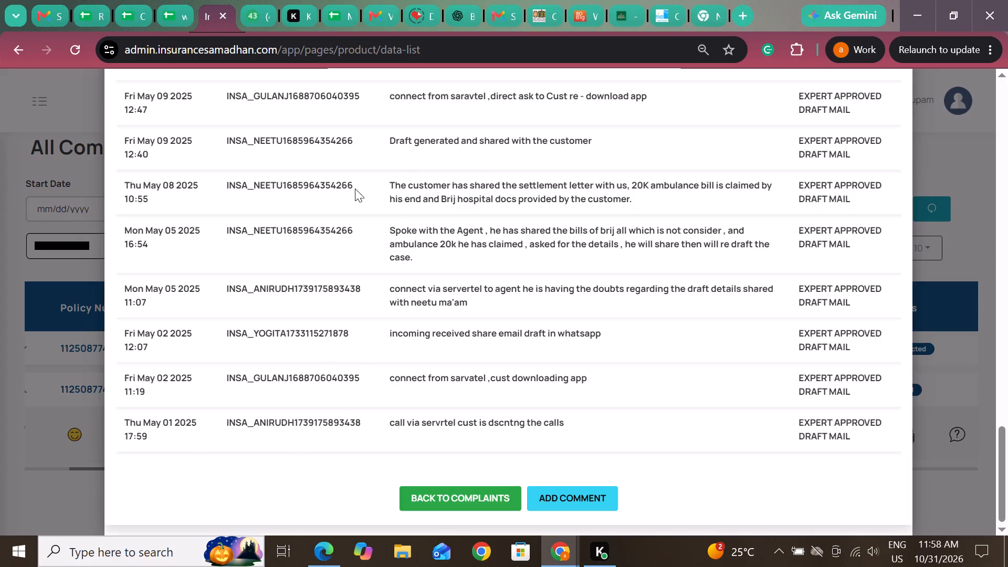
{"action": "scroll", "coordinate": [368, 373], "scroll_direction": "up", "scroll_amount": 4}
{"action": "scroll", "coordinate": [286, 325], "scroll_direction": "up", "scroll_amount": 4}
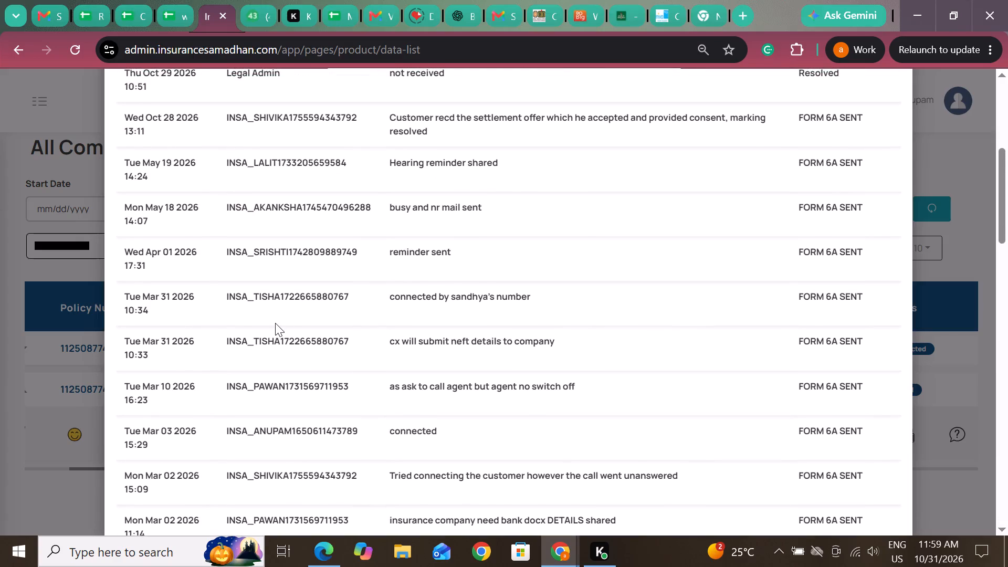
{"action": "scroll", "coordinate": [457, 334], "scroll_direction": "up", "scroll_amount": 6}
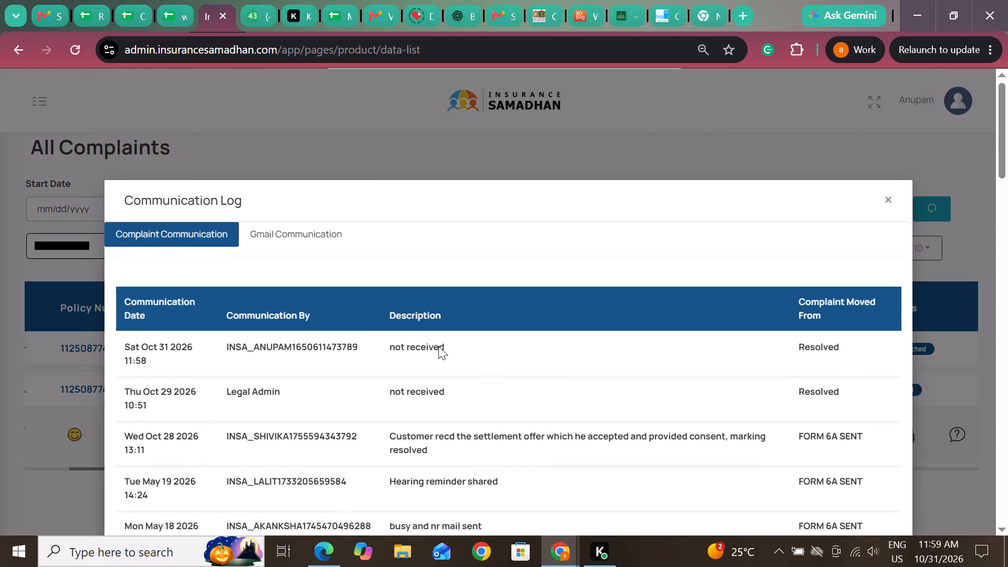
{"action": "left_click", "coordinate": [281, 119]}
Copy the phone number in row 28 of the October 2026 resolved sheet and search All Complaints for it.
{"action": "left_click", "coordinate": [87, 26]}
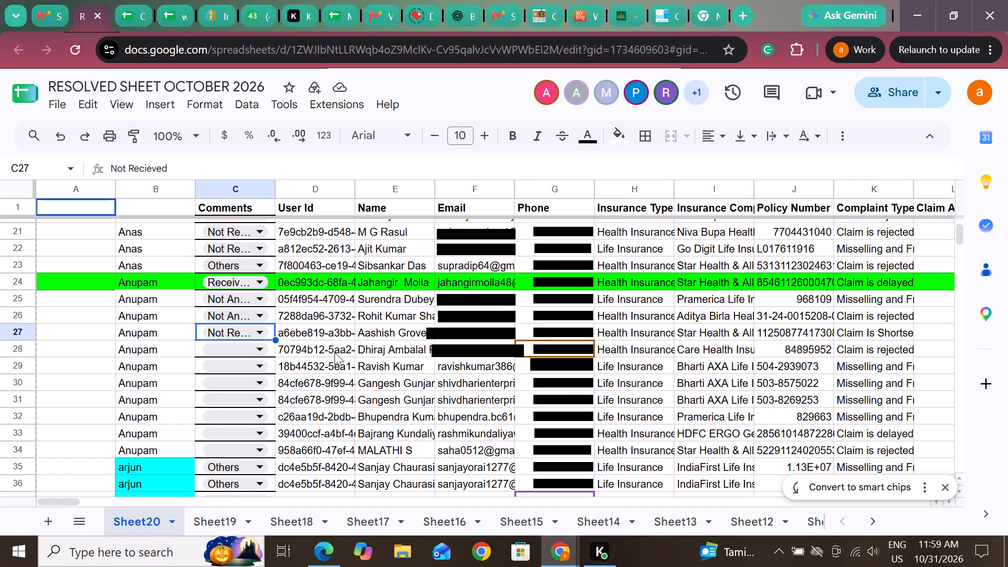
{"action": "left_click", "coordinate": [330, 349]}
{"action": "left_click", "coordinate": [409, 348]}
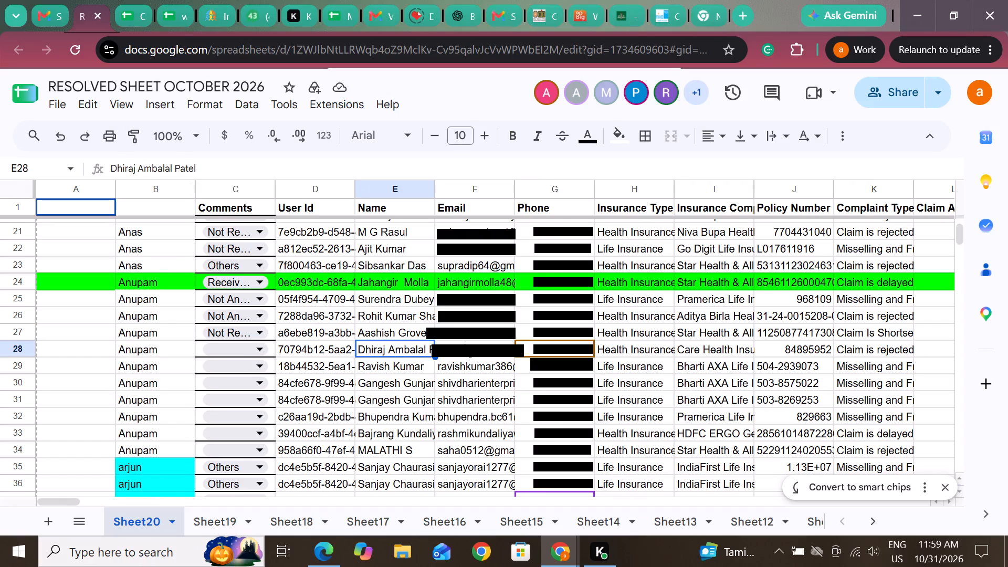
{"action": "left_click", "coordinate": [467, 346]}
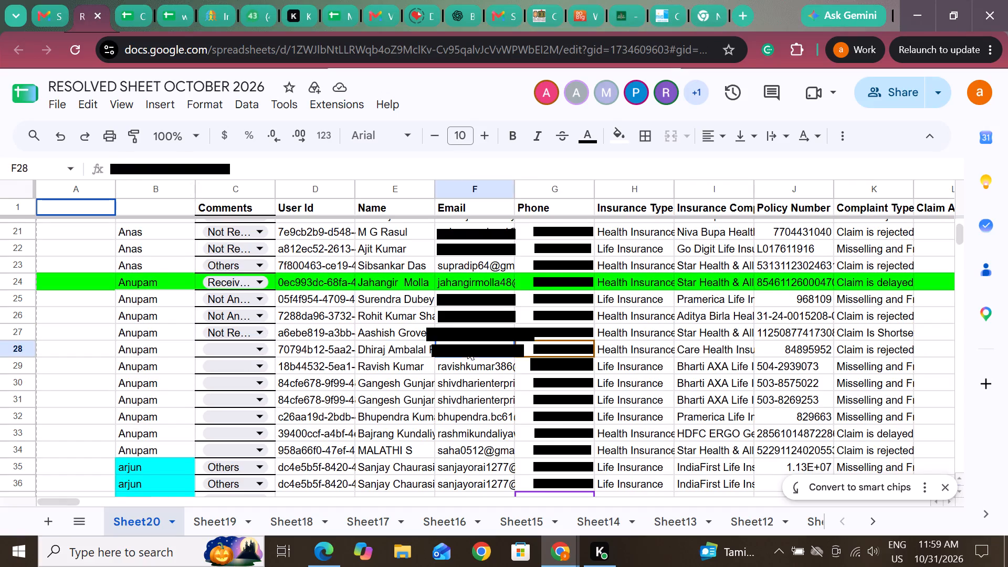
{"action": "left_click", "coordinate": [526, 352]}
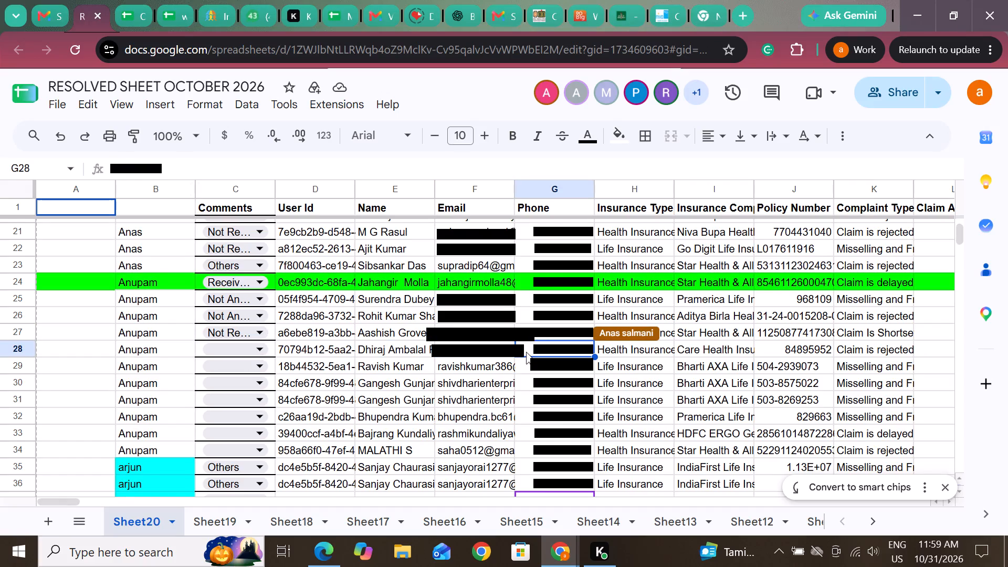
{"action": "key", "text": "ctrl+c"}
{"action": "key", "text": "ctrl+c"}
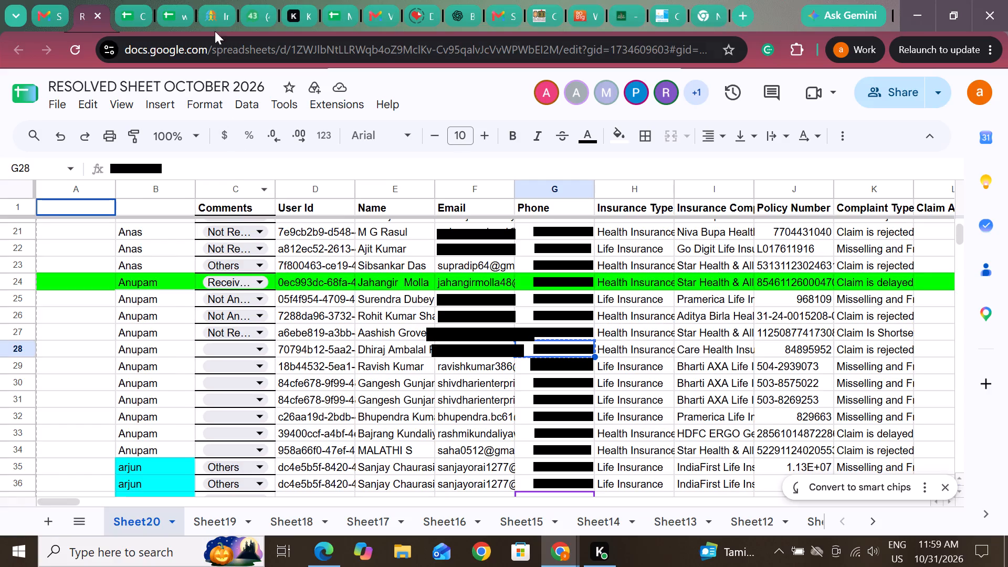
{"action": "left_click", "coordinate": [216, 22]}
{"action": "double_click", "coordinate": [133, 250]}
{"action": "key", "text": "Pause"}
{"action": "left_click", "coordinate": [237, 249]}
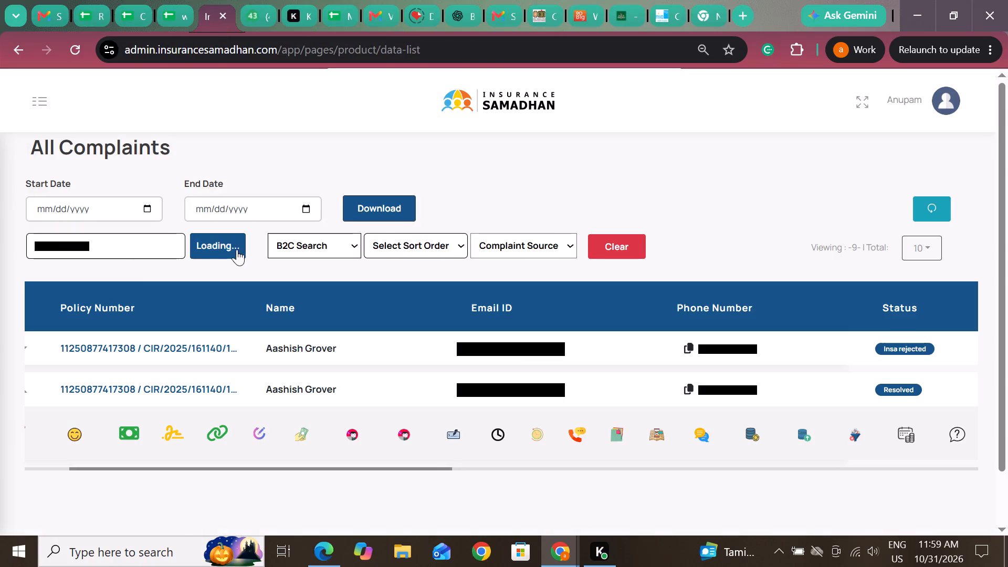
{"action": "double_click", "coordinate": [153, 249]}
{"action": "key", "text": "ctrl+v"}
{"action": "left_click", "coordinate": [186, 251]}
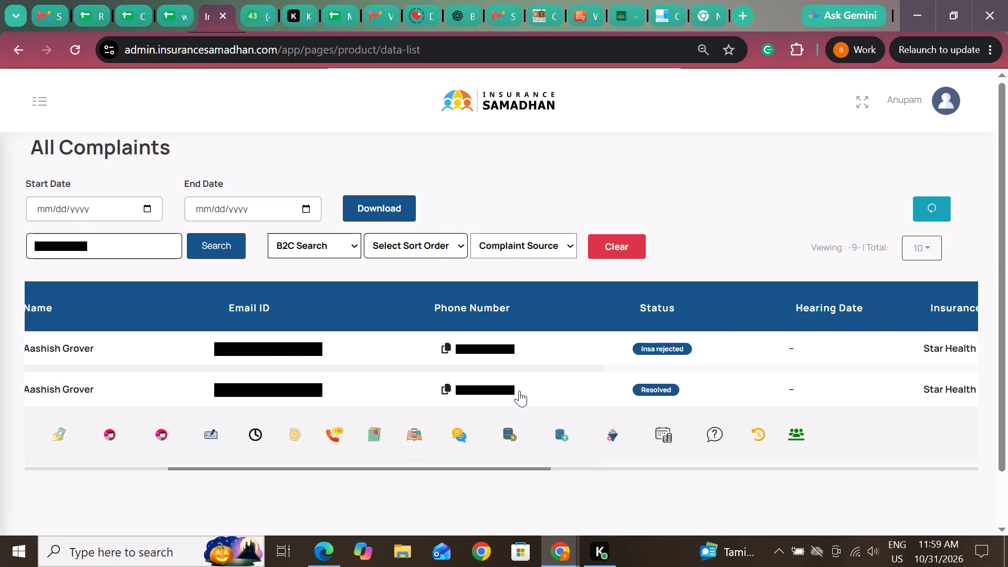
{"action": "left_click", "coordinate": [208, 244]}
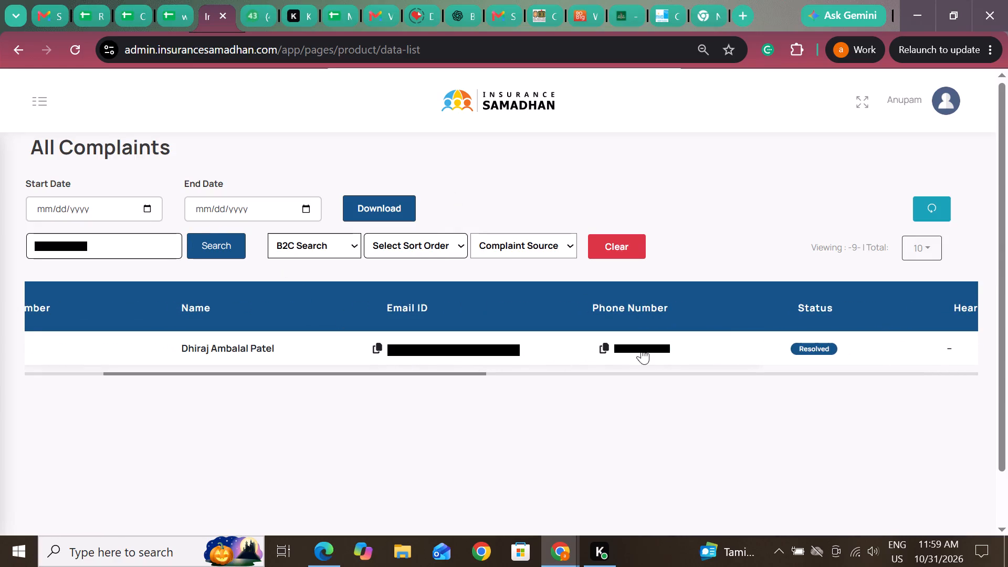
Copy the found complaint's phone number and call it from the Smartflo dialer.
{"action": "left_click", "coordinate": [608, 350]}
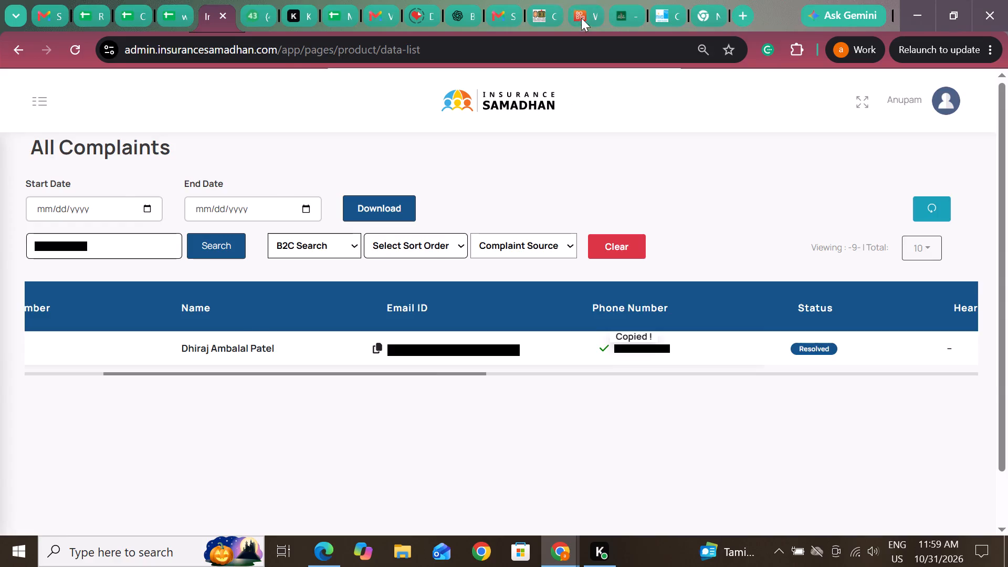
{"action": "left_click", "coordinate": [581, 19]}
{"action": "left_click", "coordinate": [824, 97]}
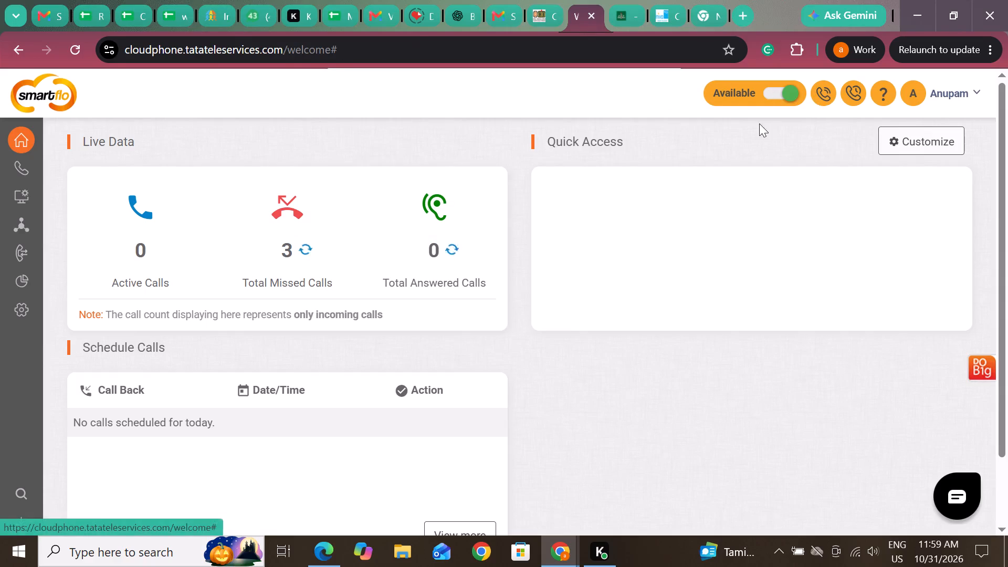
{"action": "left_click", "coordinate": [454, 172], "text": "ctrl"}
{"action": "key", "text": "ctrl+v"}
{"action": "left_click", "coordinate": [480, 483]}
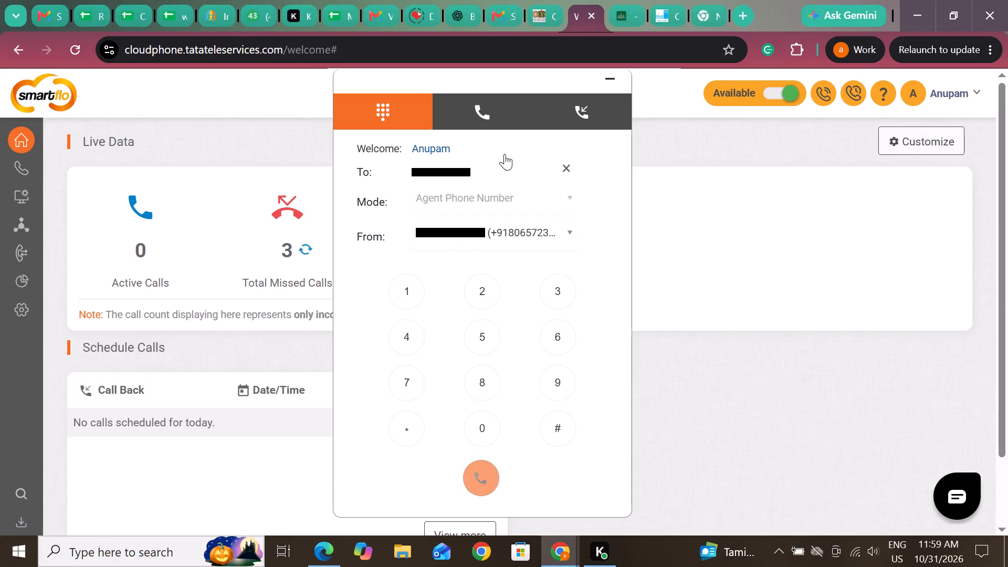
Return to All Complaints, expand the Resolved complaint, review the latest entries in its communication log and close the log.
{"action": "scroll", "coordinate": [324, 0], "scroll_direction": "up", "scroll_amount": 7}
{"action": "left_click", "coordinate": [221, 24]}
{"action": "scroll", "coordinate": [271, 376], "scroll_direction": "left", "scroll_amount": 1}
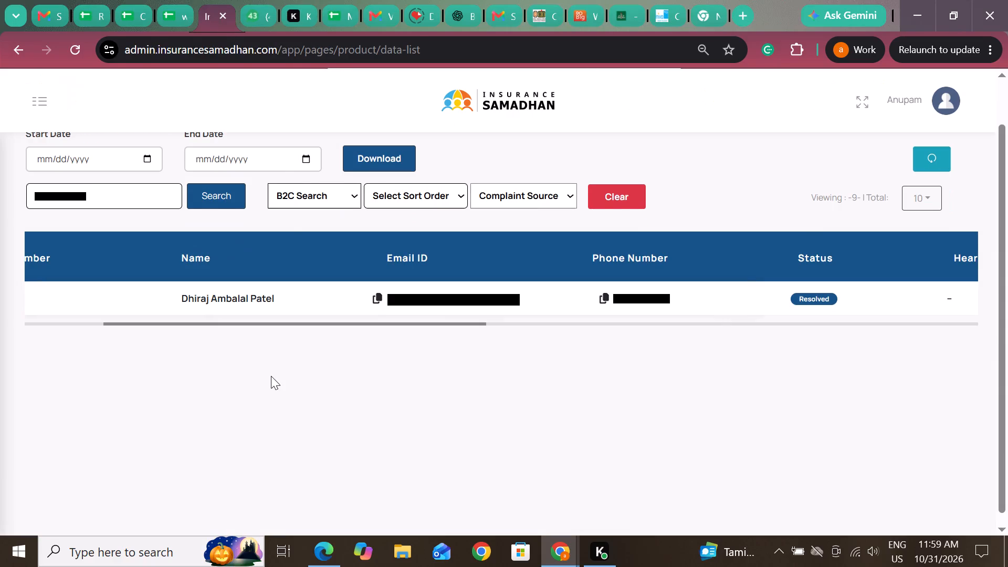
{"action": "scroll", "coordinate": [271, 376], "scroll_direction": "left", "scroll_amount": 2}
{"action": "scroll", "coordinate": [281, 298], "scroll_direction": "left", "scroll_amount": 3}
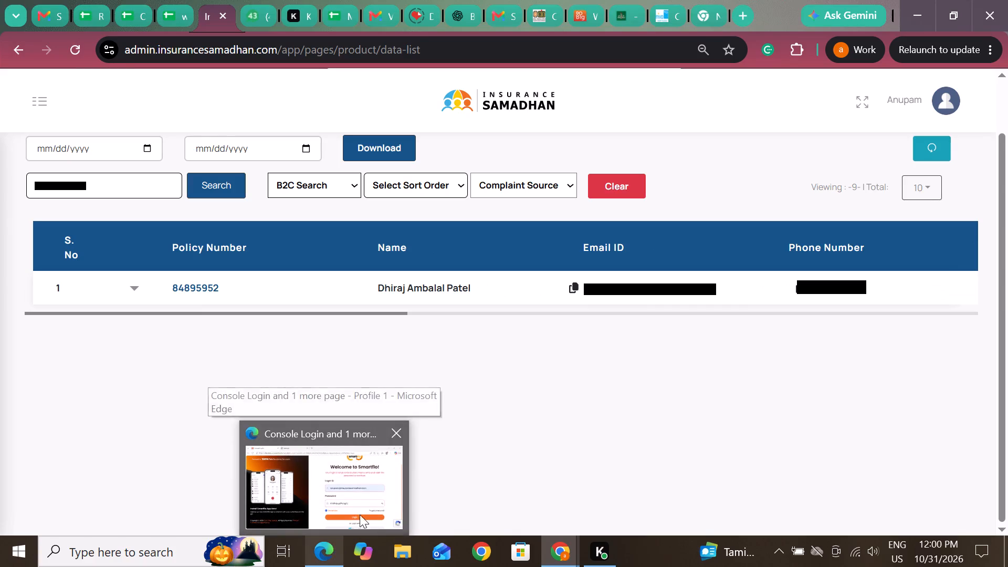
{"action": "scroll", "coordinate": [485, 275], "scroll_direction": "up", "scroll_amount": 1}
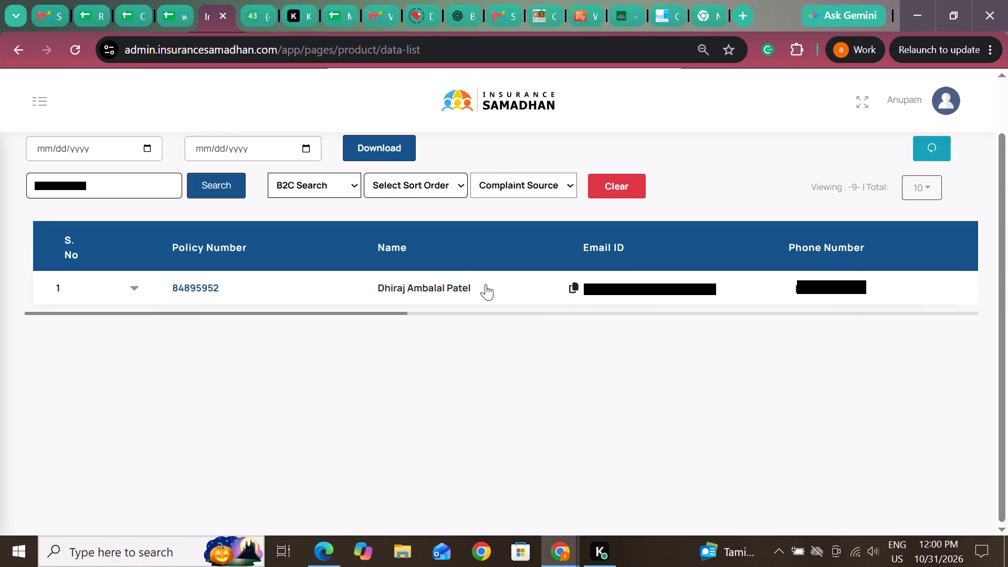
{"action": "scroll", "coordinate": [550, 289], "scroll_direction": "left", "scroll_amount": 1}
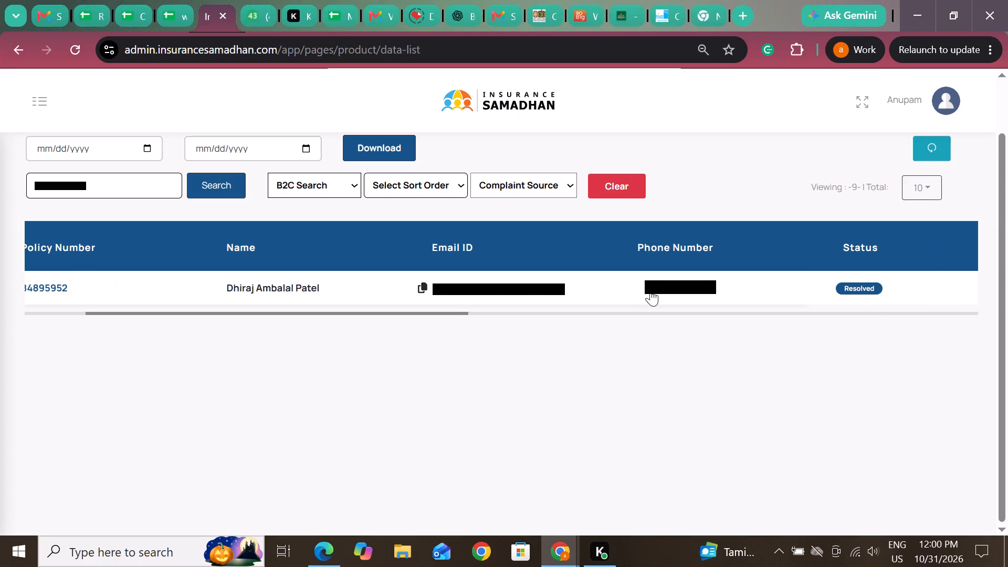
{"action": "double_click", "coordinate": [649, 283]}
{"action": "left_click", "coordinate": [637, 281]}
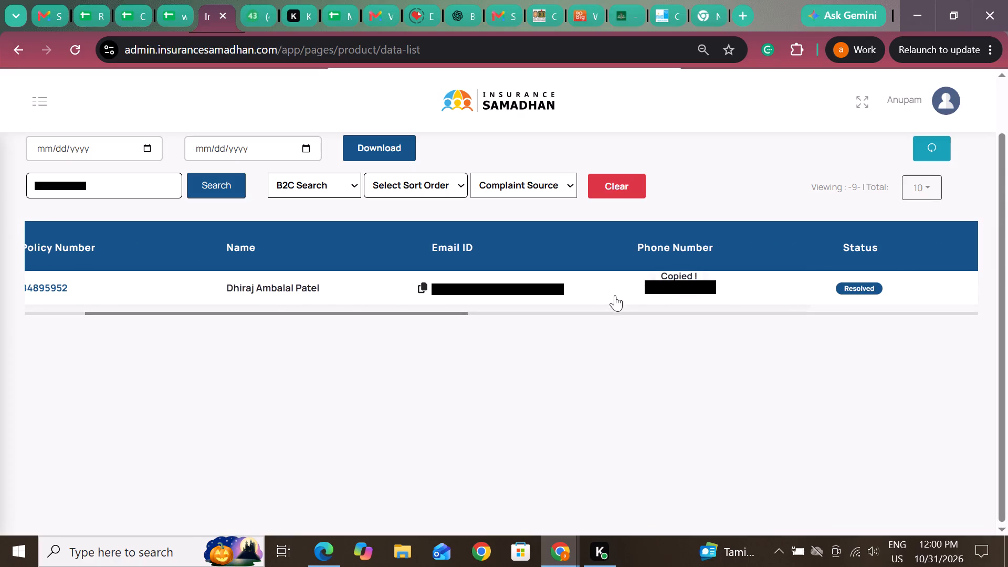
{"action": "left_click", "coordinate": [610, 291]}
{"action": "left_click", "coordinate": [664, 328]}
{"action": "scroll", "coordinate": [430, 313], "scroll_direction": "up", "scroll_amount": 6}
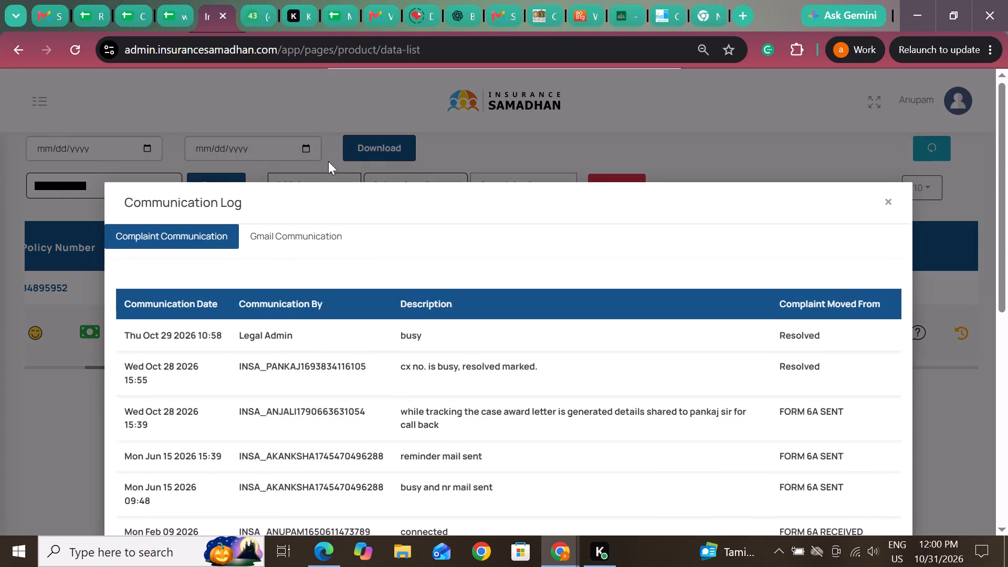
{"action": "left_click", "coordinate": [314, 101]}
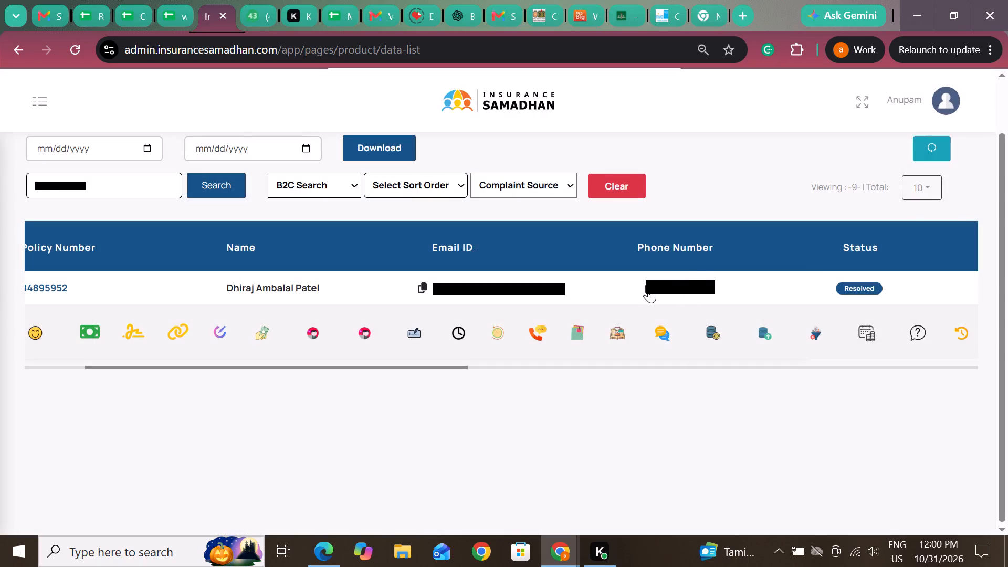
Copy the Resolved complaint's phone number again and redial it in the Smartflo dialer.
{"action": "left_click", "coordinate": [648, 287]}
{"action": "left_click", "coordinate": [581, 27]}
{"action": "triple_click", "coordinate": [466, 171]}
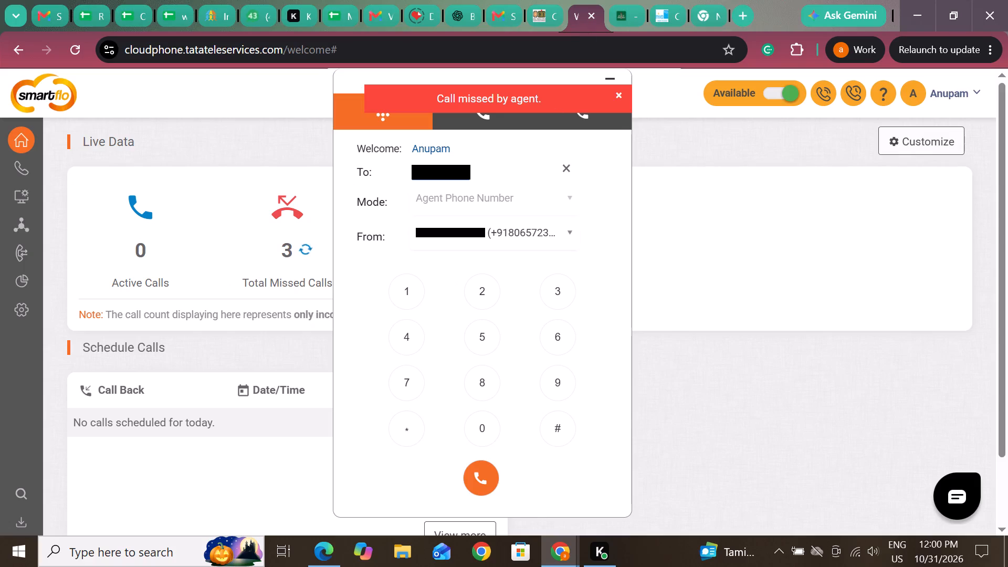
{"action": "key", "text": "ctrl+v"}
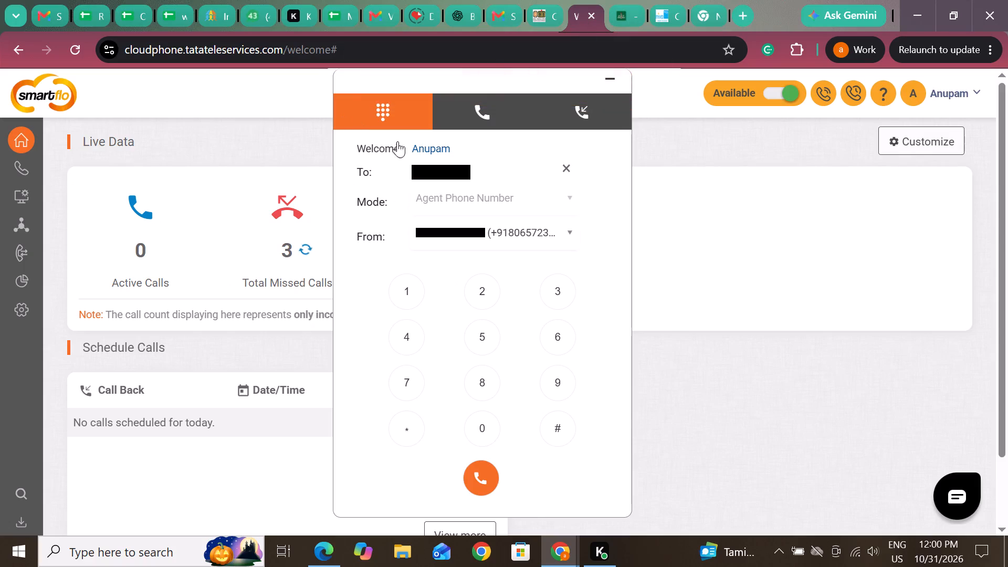
{"action": "left_click", "coordinate": [476, 478]}
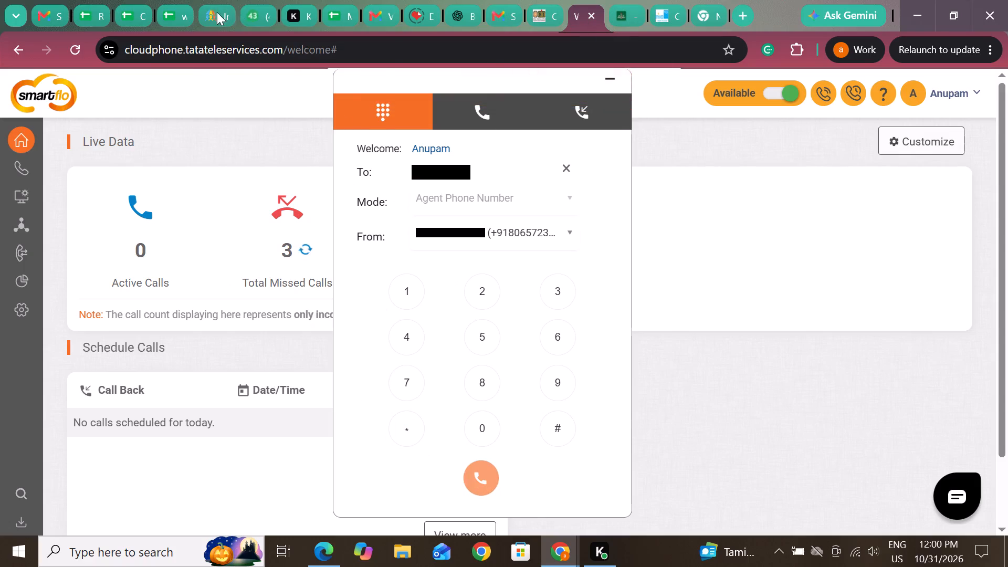
Return to All Complaints, expand the Resolved complaint and open its communication log.
{"action": "left_click", "coordinate": [204, 20]}
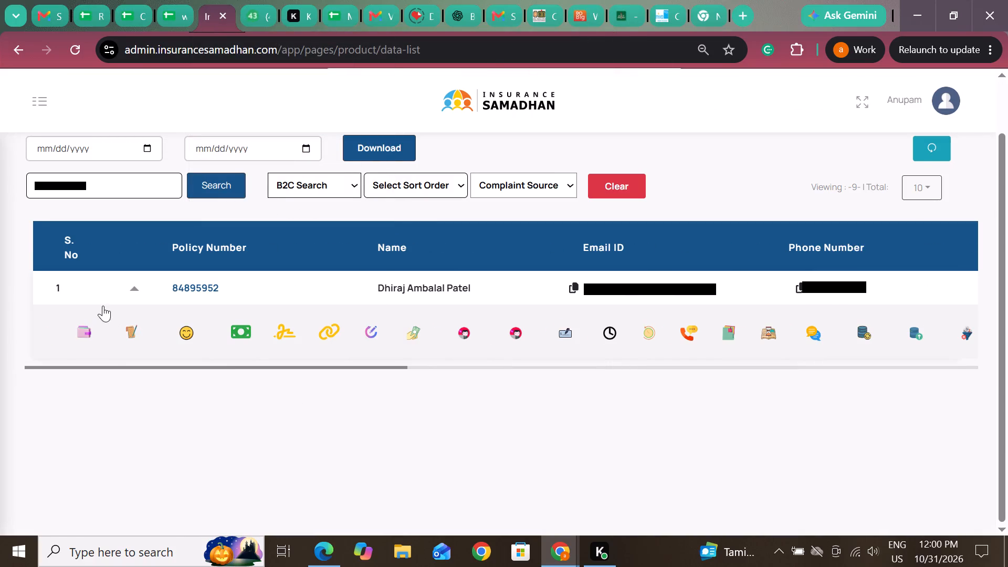
{"action": "left_click", "coordinate": [130, 287]}
{"action": "left_click", "coordinate": [130, 287]}
{"action": "left_click", "coordinate": [130, 295]}
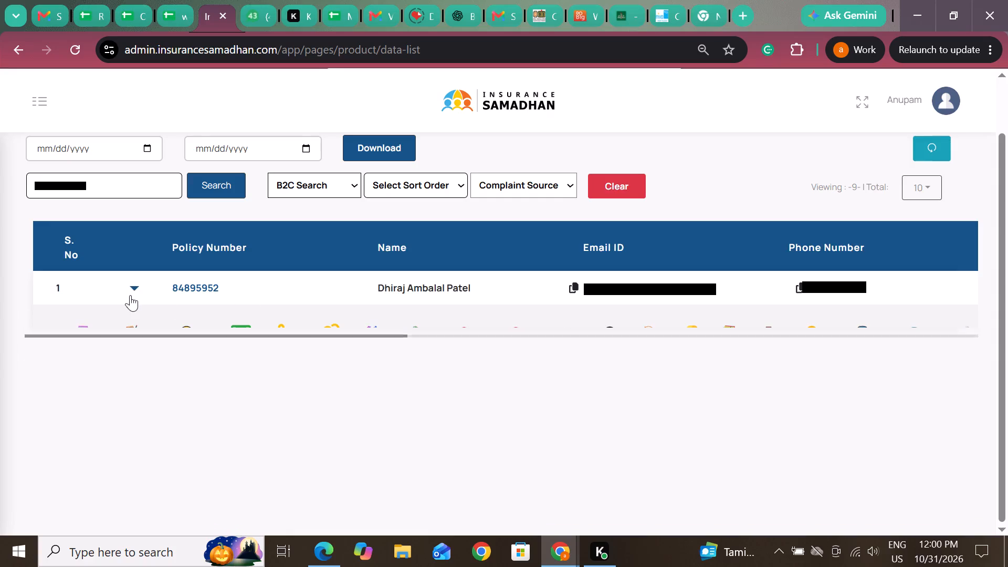
{"action": "scroll", "coordinate": [326, 293], "scroll_direction": "left", "scroll_amount": 2}
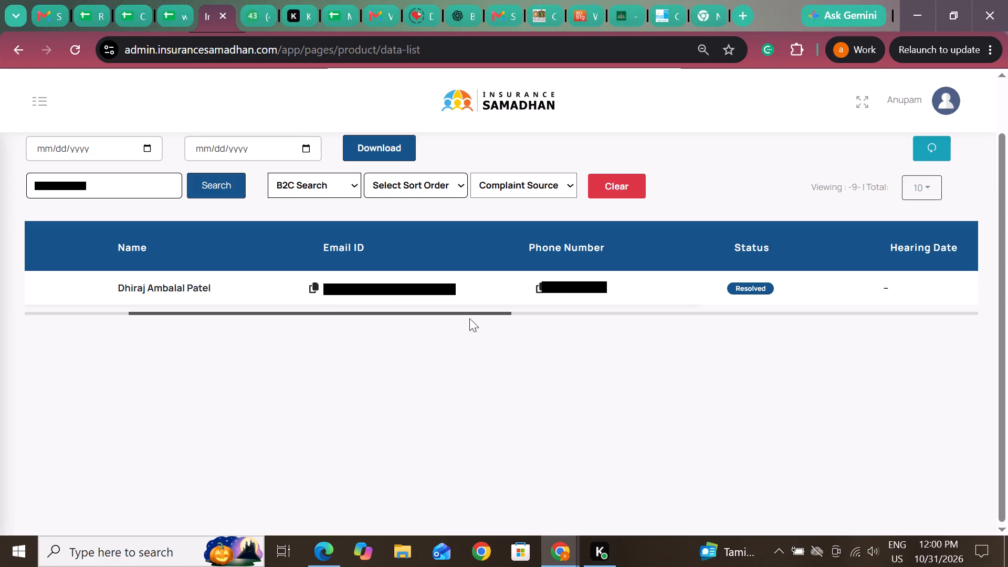
{"action": "left_click", "coordinate": [488, 303]}
{"action": "left_click", "coordinate": [543, 335]}
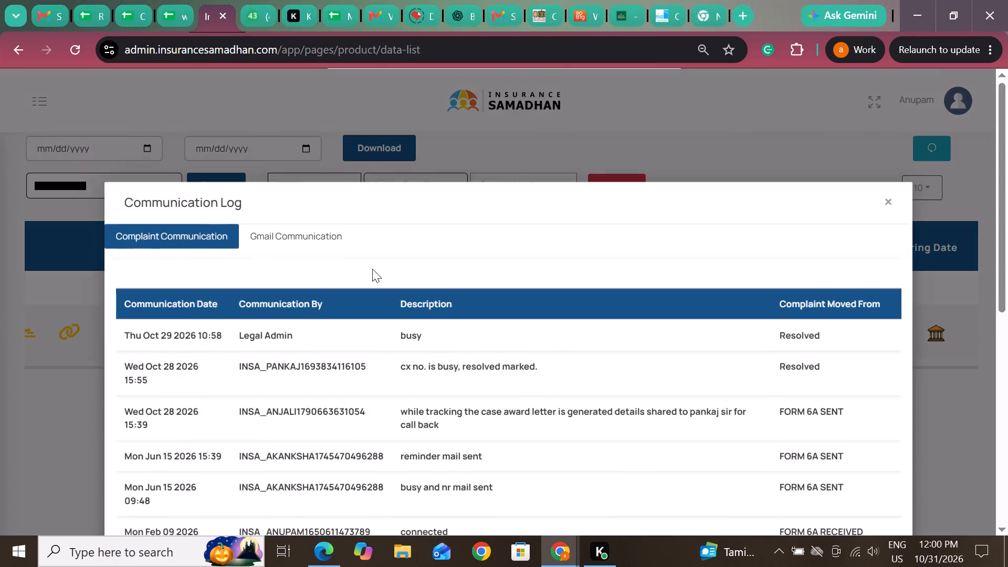
Add the comment "nr" dated 10/31/2026 to the Resolved complaint's communication log and close the log.
{"action": "scroll", "coordinate": [496, 372], "scroll_direction": "down", "scroll_amount": 13}
{"action": "left_click", "coordinate": [559, 501]}
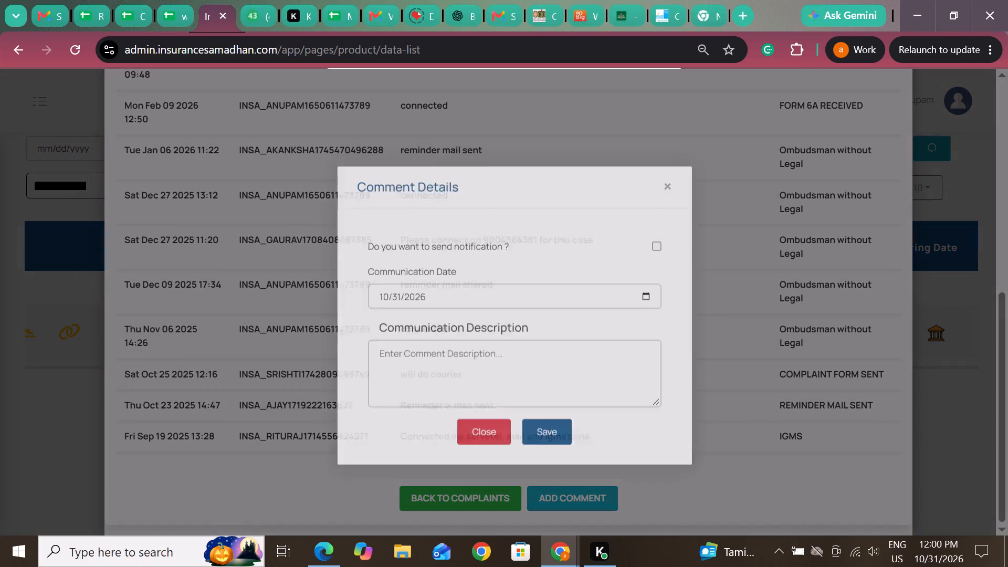
{"action": "left_click", "coordinate": [415, 362]}
{"action": "type", "text": "nr"}
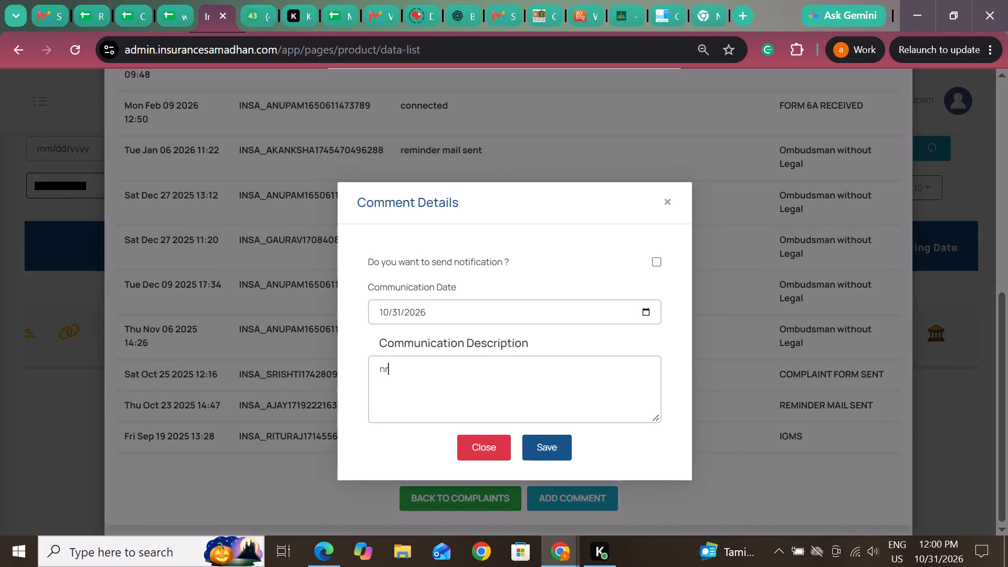
{"action": "left_click", "coordinate": [539, 451]}
{"action": "scroll", "coordinate": [467, 133], "scroll_direction": "up", "scroll_amount": 7}
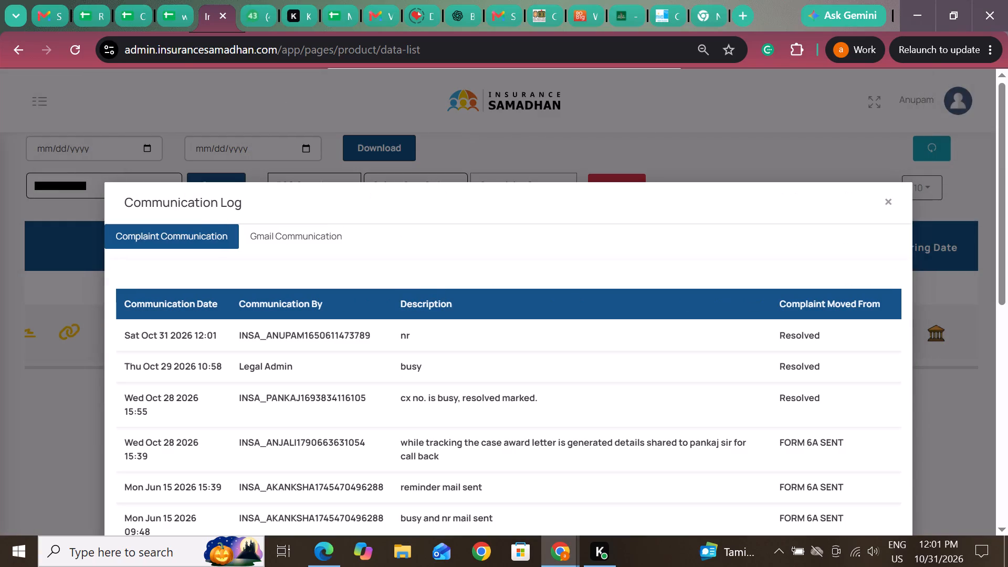
{"action": "scroll", "coordinate": [428, 306], "scroll_direction": "up", "scroll_amount": 6}
{"action": "left_click", "coordinate": [489, 144]}
{"action": "scroll", "coordinate": [323, 298], "scroll_direction": "right", "scroll_amount": 5}
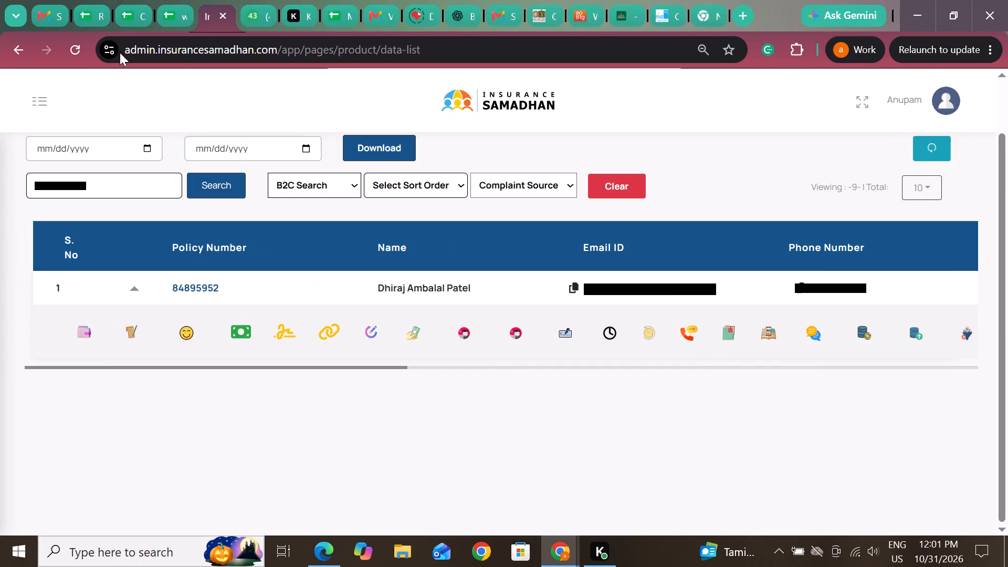
Set the row 28 call outcome in the October 2026 resolved sheet's Comments column to the "Not An..." option.
{"action": "left_click", "coordinate": [77, 28]}
{"action": "left_click", "coordinate": [228, 348]}
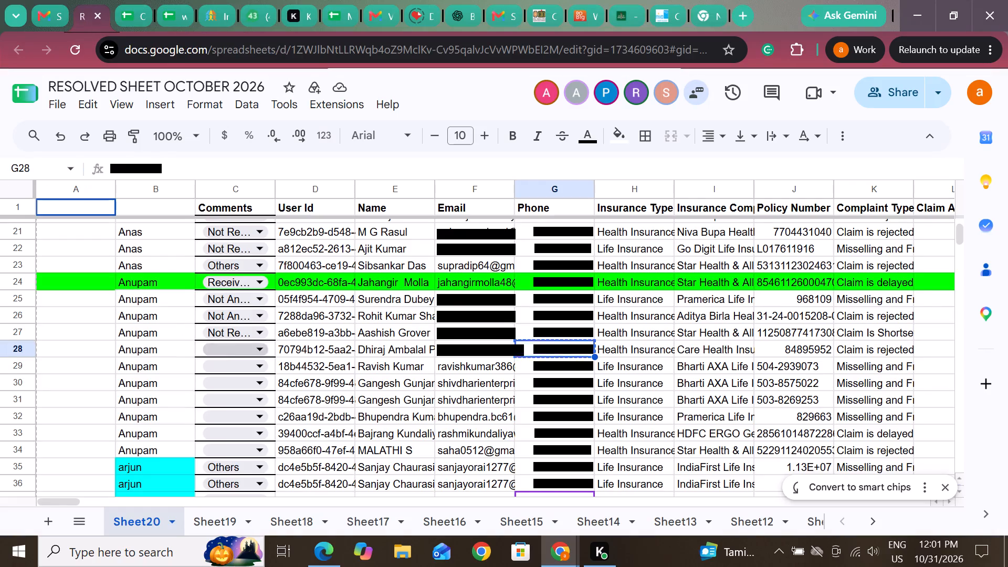
{"action": "left_click", "coordinate": [231, 373]}
Copy the phone number in row 29 of the October 2026 resolved sheet and search All Complaints for it.
{"action": "left_click", "coordinate": [416, 365]}
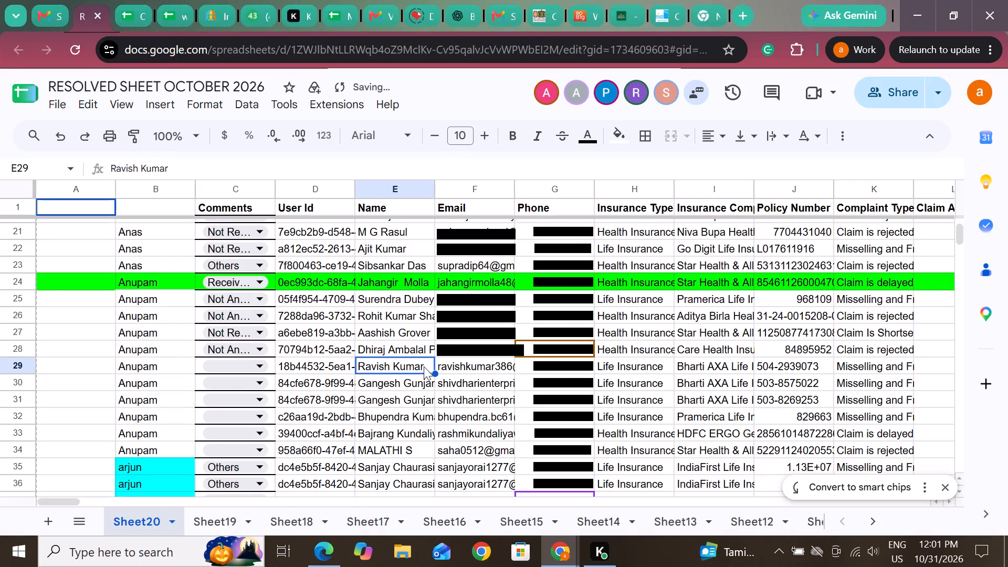
{"action": "left_click", "coordinate": [473, 366]}
{"action": "left_click", "coordinate": [555, 366]}
{"action": "key", "text": "ctrl+c"}
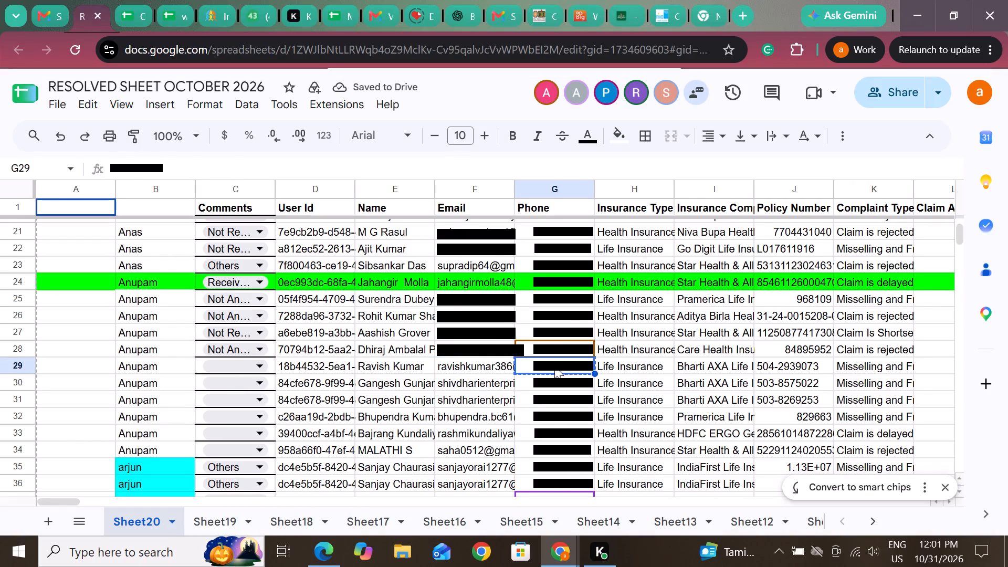
{"action": "key", "text": "ctrl+c"}
{"action": "key", "text": "ctrl+c"}
{"action": "left_click", "coordinate": [228, 25]}
{"action": "double_click", "coordinate": [123, 183], "text": "ctrl"}
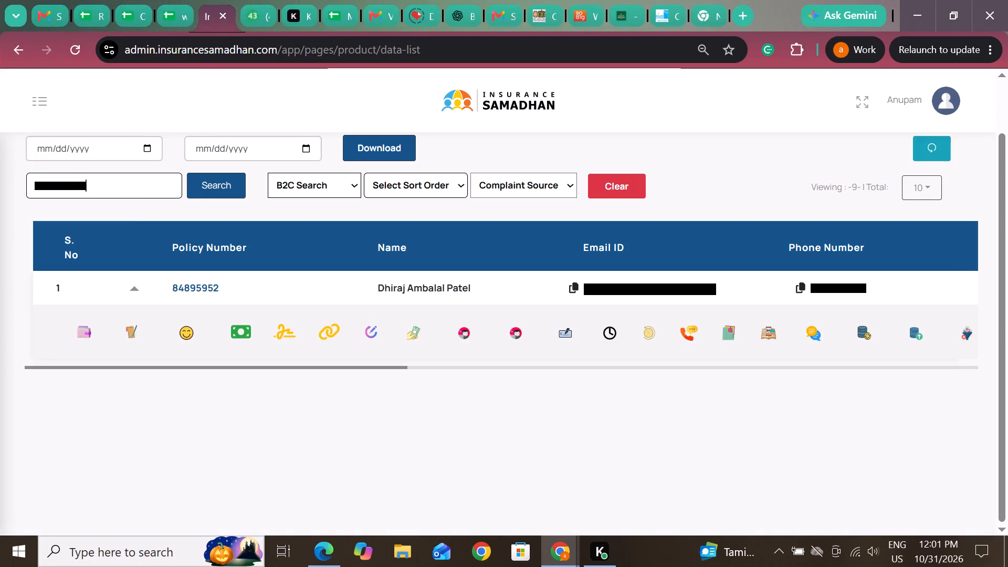
{"action": "key", "text": "ctrl+v"}
{"action": "left_click", "coordinate": [184, 186]}
{"action": "left_click", "coordinate": [188, 190]}
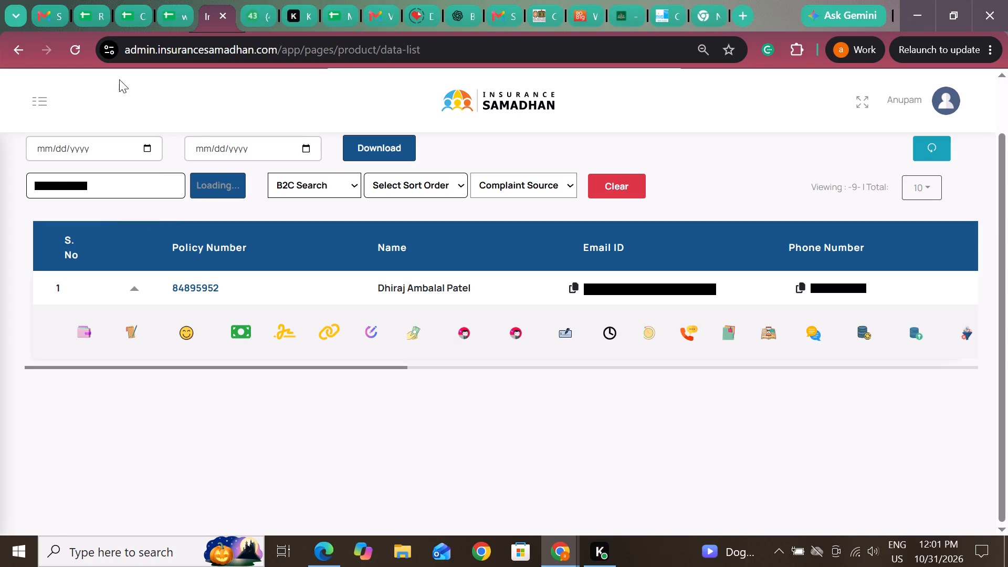
Copy the phone number of the Resolved Bharti AXA Life complaint and call it from the Smartflo dialer.
{"action": "scroll", "coordinate": [493, 256], "scroll_direction": "down", "scroll_amount": 1}
{"action": "scroll", "coordinate": [458, 293], "scroll_direction": "left", "scroll_amount": 5}
{"action": "scroll", "coordinate": [489, 392], "scroll_direction": "down", "scroll_amount": 4}
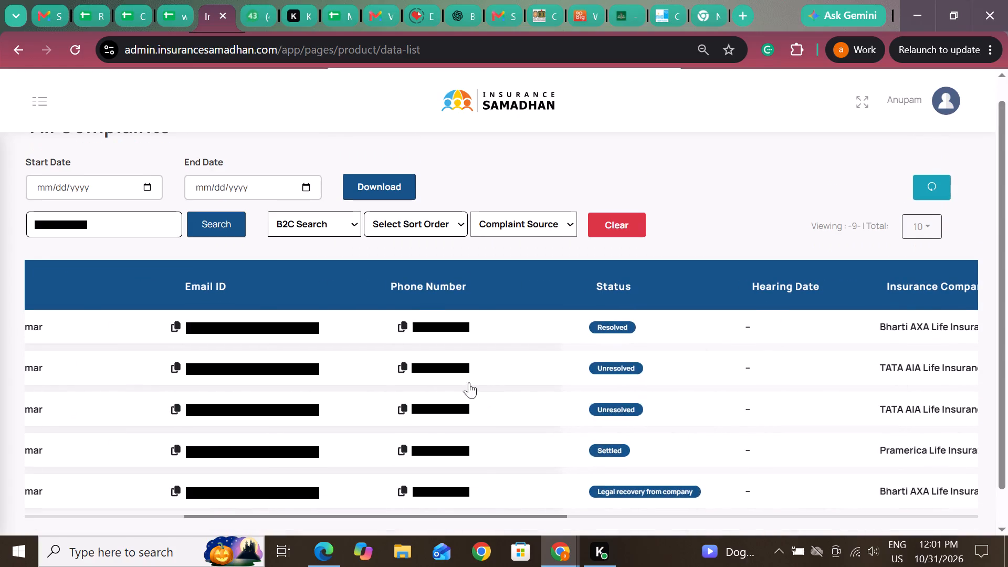
{"action": "left_click", "coordinate": [406, 289]}
{"action": "scroll", "coordinate": [557, 87], "scroll_direction": "up", "scroll_amount": 3}
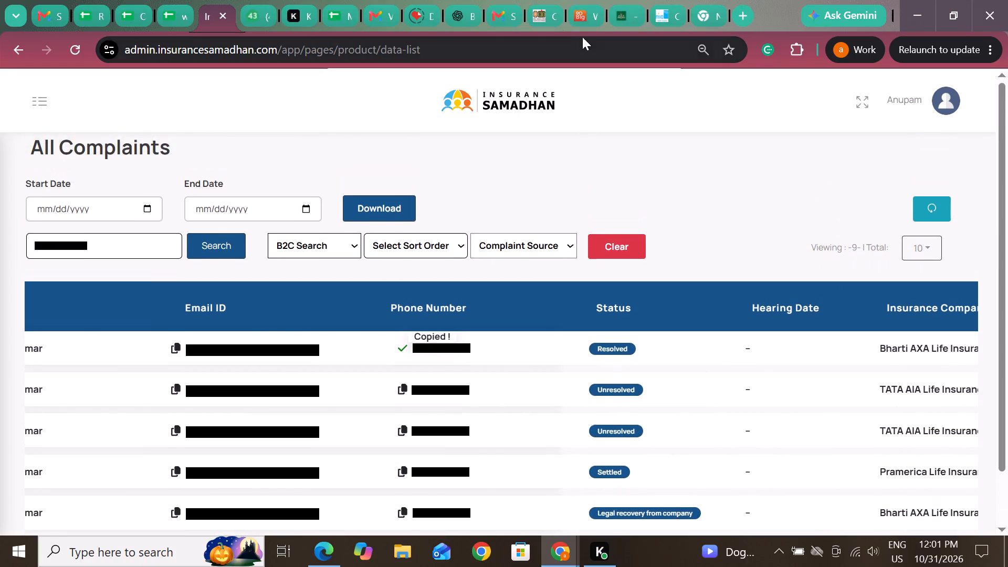
{"action": "left_click", "coordinate": [585, 28]}
{"action": "double_click", "coordinate": [448, 175], "text": "ctrl"}
{"action": "key", "text": "ctrl+v"}
{"action": "left_click", "coordinate": [485, 481]}
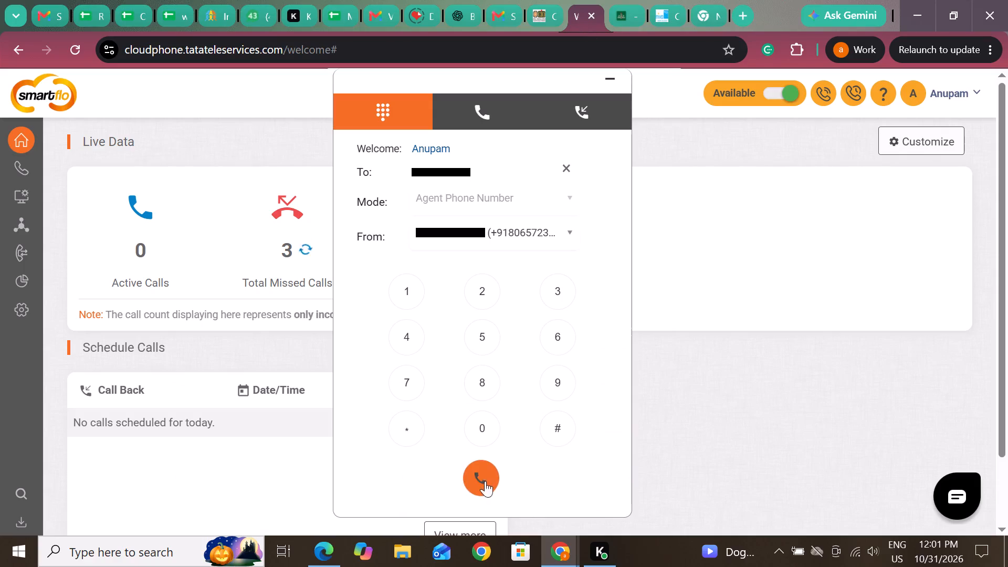
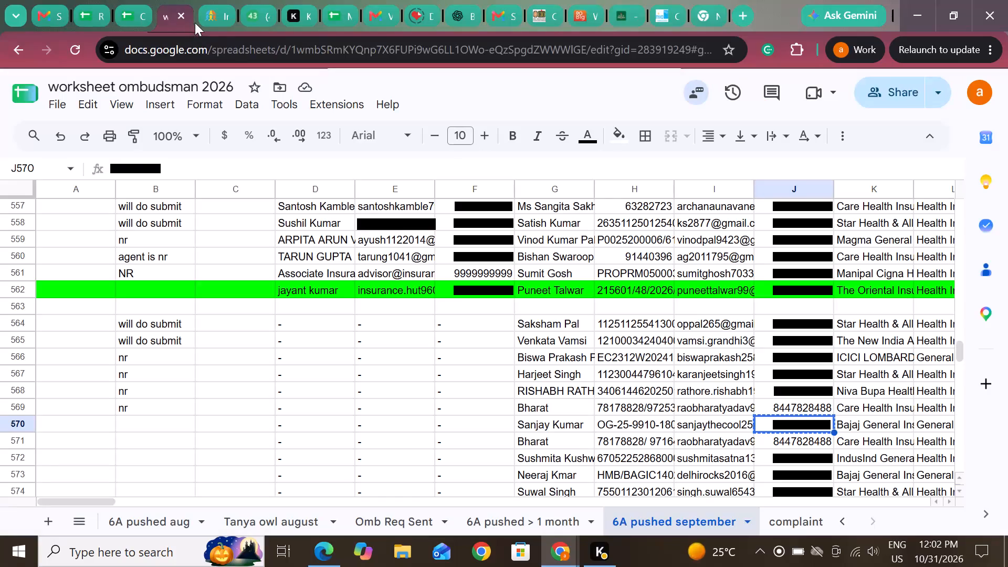
Copy the phone number of the Resolved Bharti AXA Life complaint again and call it from the Smartflo dialer.
{"action": "left_click", "coordinate": [223, 31]}
{"action": "scroll", "coordinate": [320, 262], "scroll_direction": "down", "scroll_amount": 2}
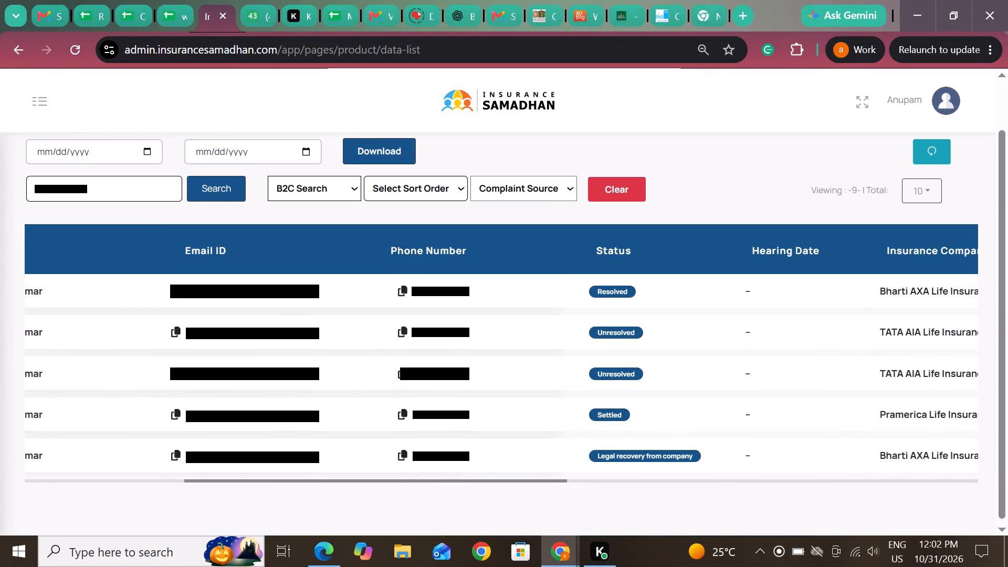
{"action": "left_click", "coordinate": [400, 287]}
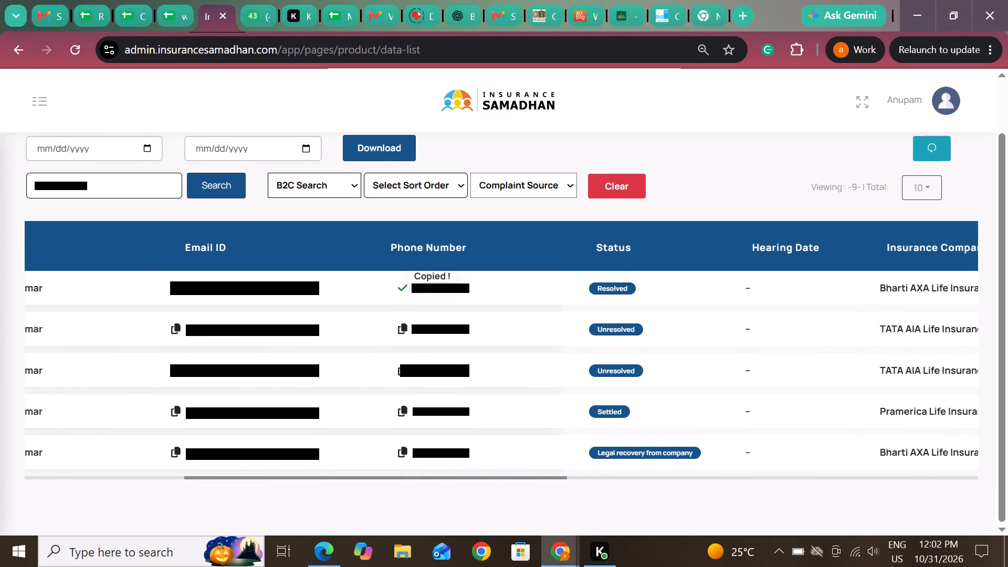
{"action": "left_click", "coordinate": [568, 13]}
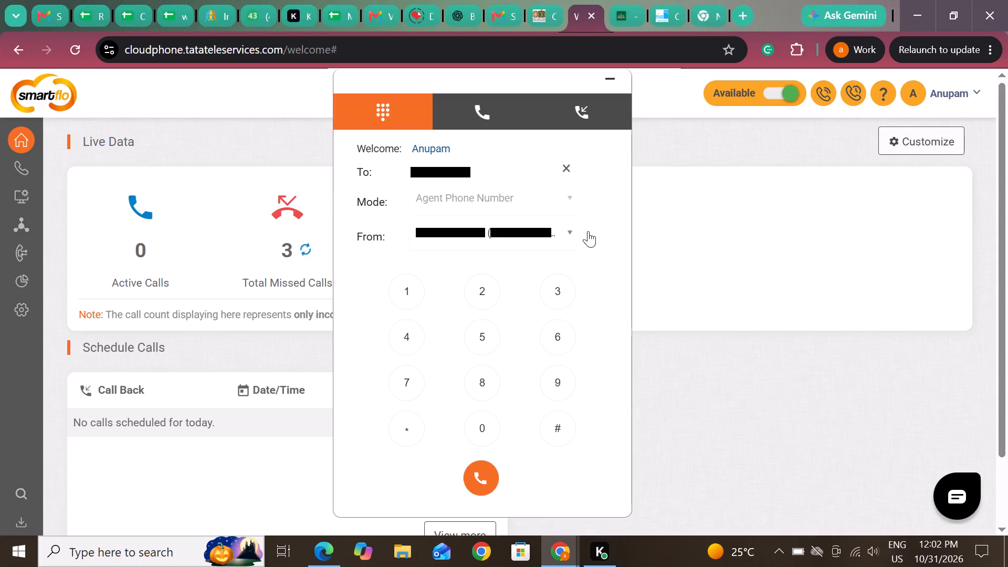
{"action": "double_click", "coordinate": [477, 164]}
{"action": "double_click", "coordinate": [471, 176]}
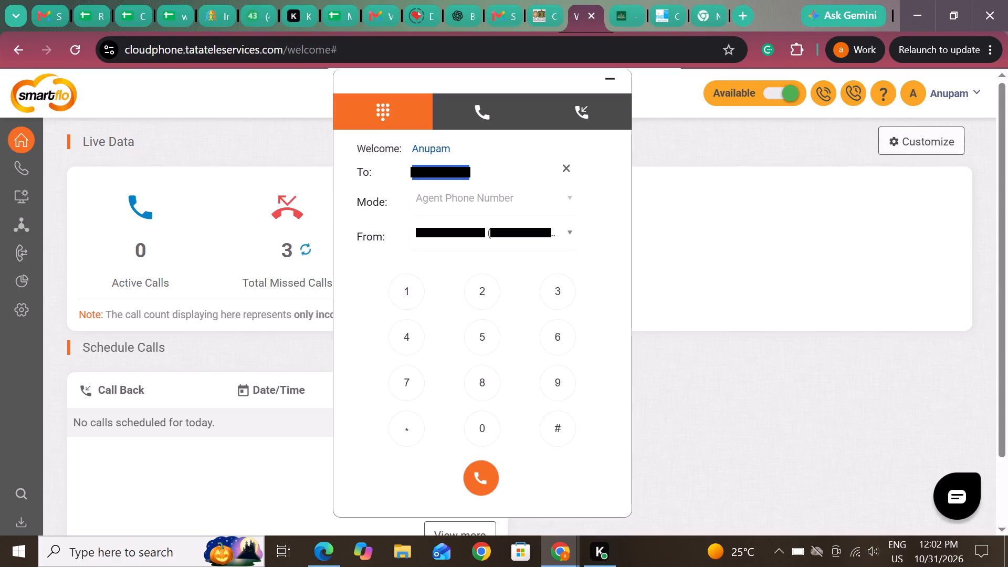
{"action": "key", "text": "ctrl+v"}
{"action": "left_click", "coordinate": [490, 485]}
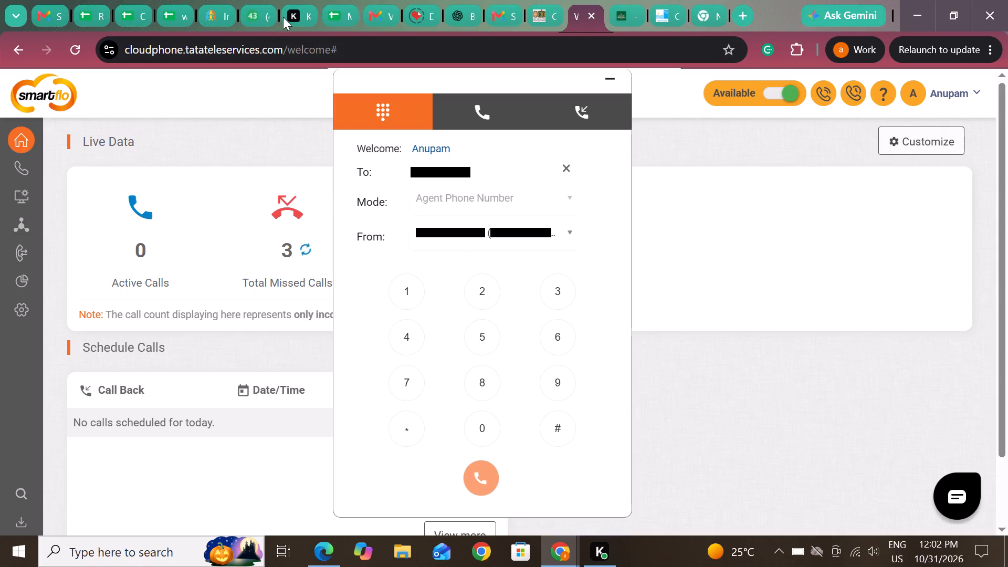
Add the comment "nr" dated 10/31/2026 to the Resolved Bharti AXA Life complaint's communication log and close the log.
{"action": "scroll", "coordinate": [219, 83], "scroll_direction": "up", "scroll_amount": 4}
{"action": "left_click", "coordinate": [212, 24]}
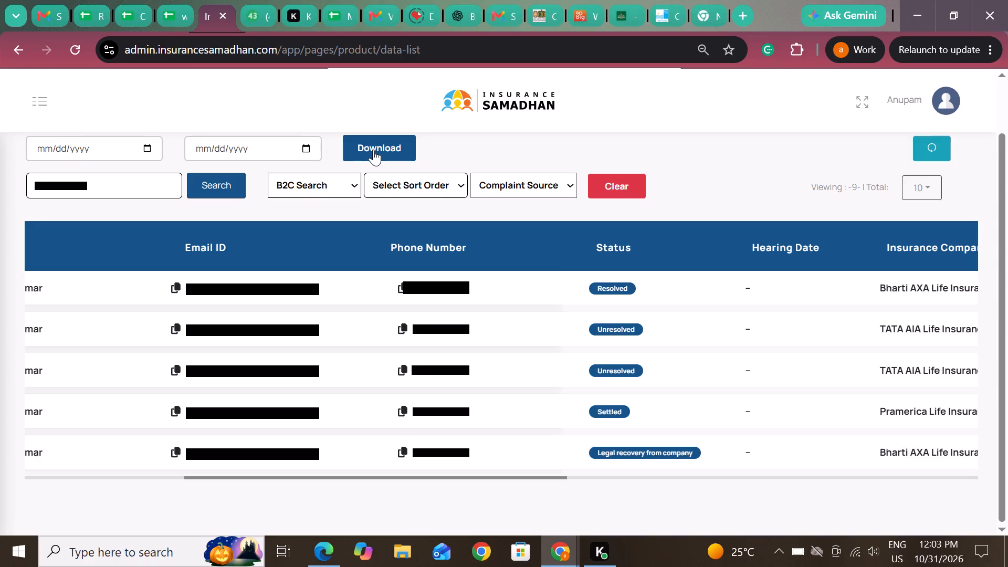
{"action": "left_click", "coordinate": [386, 304]}
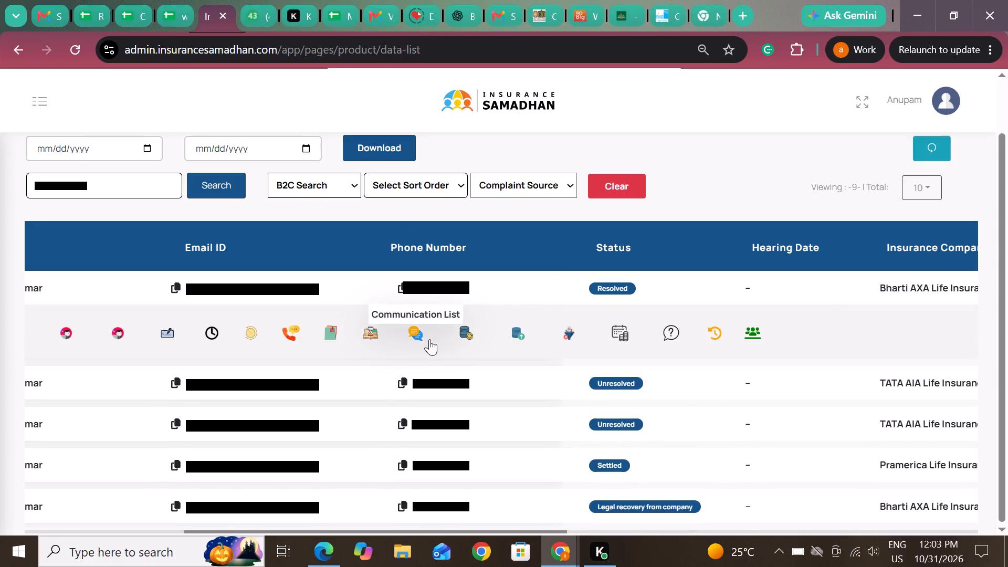
{"action": "left_click", "coordinate": [429, 339]}
{"action": "scroll", "coordinate": [346, 256], "scroll_direction": "up", "scroll_amount": 3}
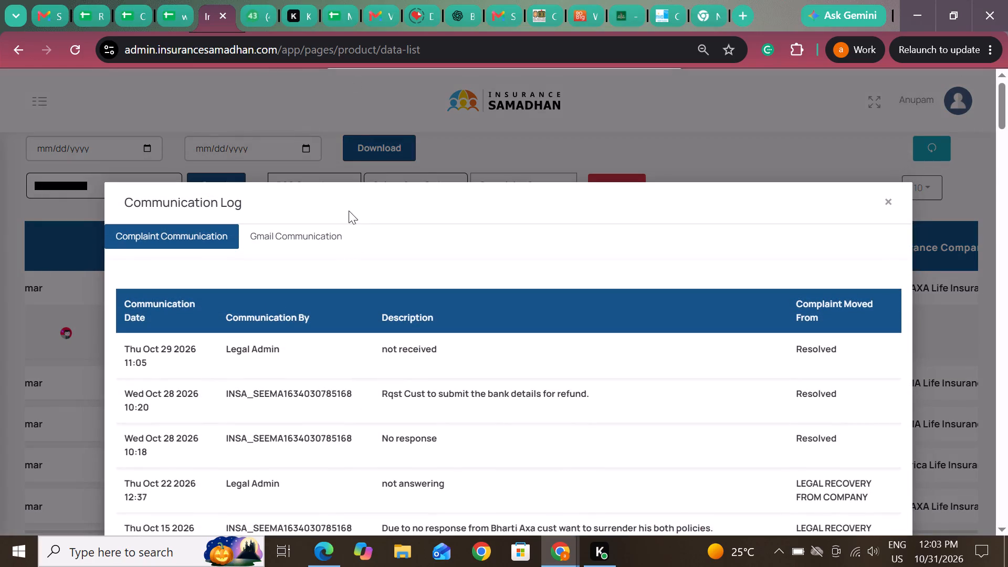
{"action": "scroll", "coordinate": [434, 329], "scroll_direction": "down", "scroll_amount": 5}
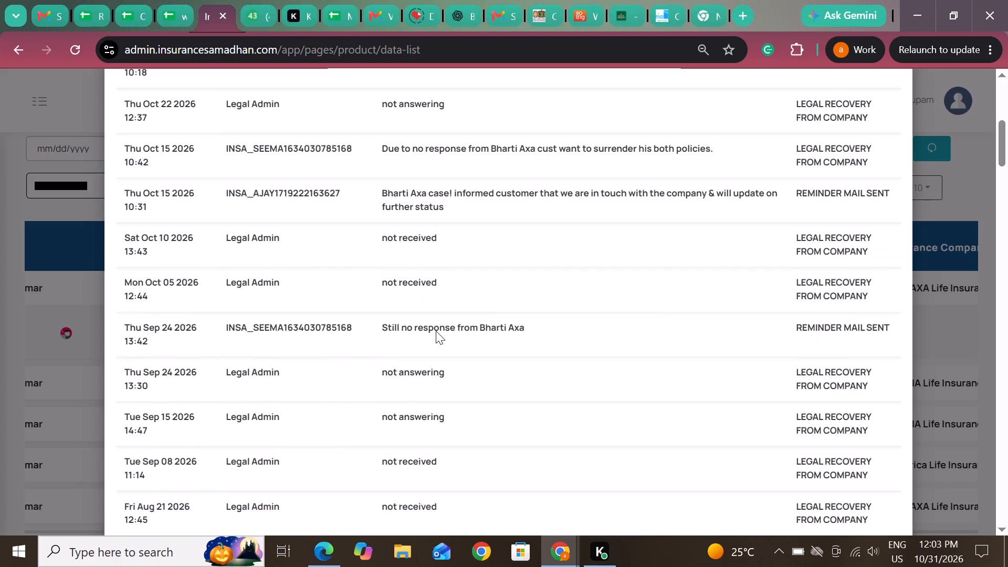
{"action": "scroll", "coordinate": [436, 331], "scroll_direction": "up", "scroll_amount": 5}
{"action": "scroll", "coordinate": [490, 330], "scroll_direction": "down", "scroll_amount": 4}
{"action": "scroll", "coordinate": [493, 337], "scroll_direction": "up", "scroll_amount": 5}
{"action": "scroll", "coordinate": [493, 337], "scroll_direction": "down", "scroll_amount": 7}
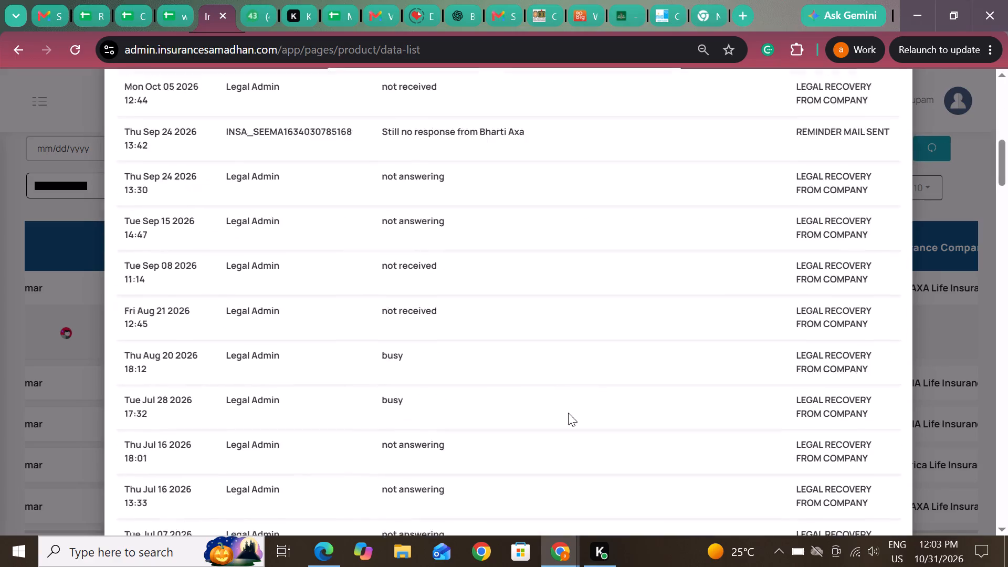
{"action": "scroll", "coordinate": [568, 413], "scroll_direction": "down", "scroll_amount": 15}
{"action": "scroll", "coordinate": [606, 485], "scroll_direction": "down", "scroll_amount": 14}
{"action": "scroll", "coordinate": [616, 489], "scroll_direction": "down", "scroll_amount": 15}
{"action": "left_click", "coordinate": [571, 497]}
{"action": "left_click", "coordinate": [453, 385]}
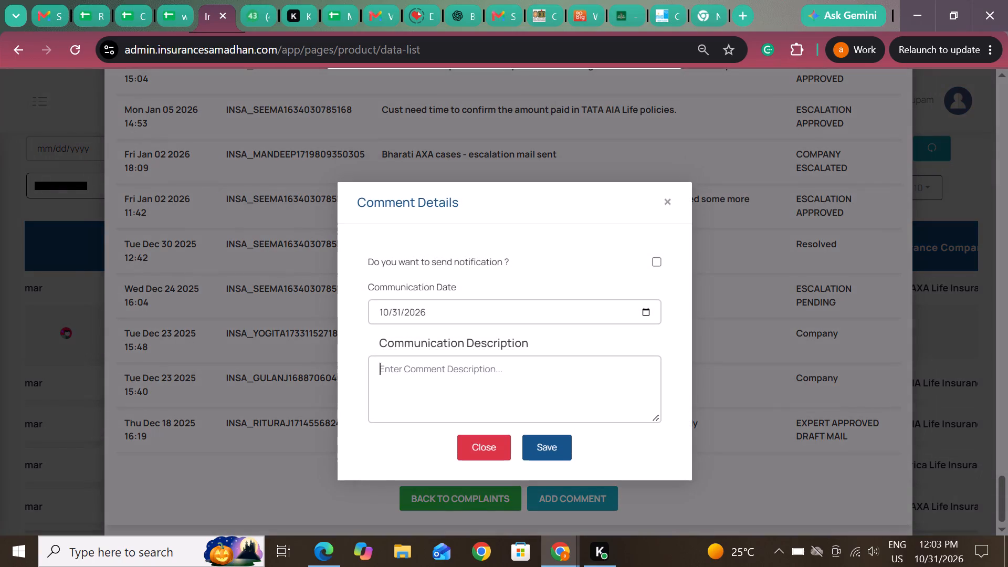
{"action": "type", "text": "nr"}
{"action": "key", "text": "space"}
{"action": "key", "text": "Tab"}
{"action": "key", "text": "Tab"}
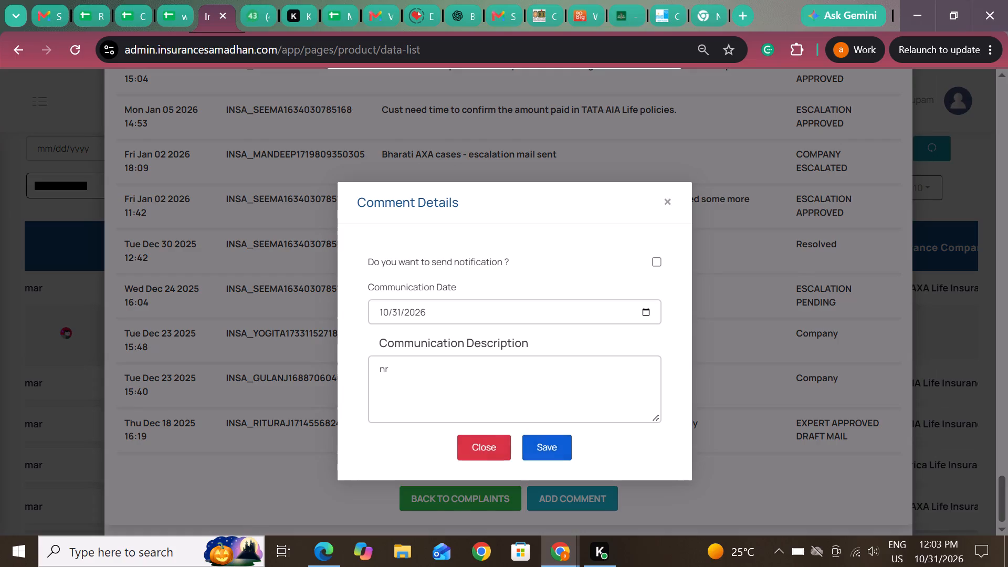
{"action": "key", "text": "Return"}
{"action": "scroll", "coordinate": [453, 385], "scroll_direction": "up", "scroll_amount": 9}
{"action": "scroll", "coordinate": [262, 111], "scroll_direction": "up", "scroll_amount": 3}
{"action": "left_click", "coordinate": [254, 96]}
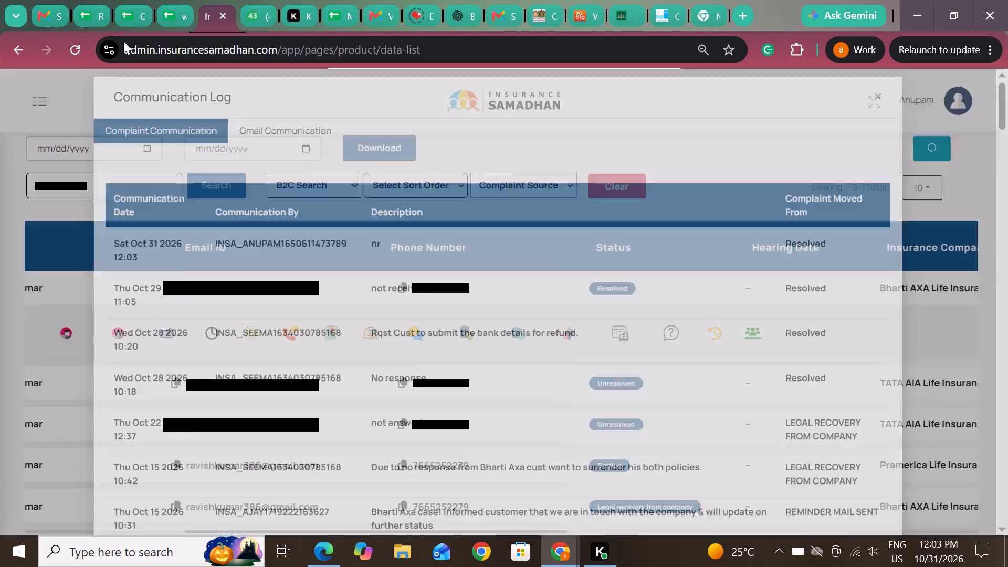
Set the row 29 call outcome in the October 2026 resolved sheet's Comments column to "Not Answering".
{"action": "left_click", "coordinate": [97, 22]}
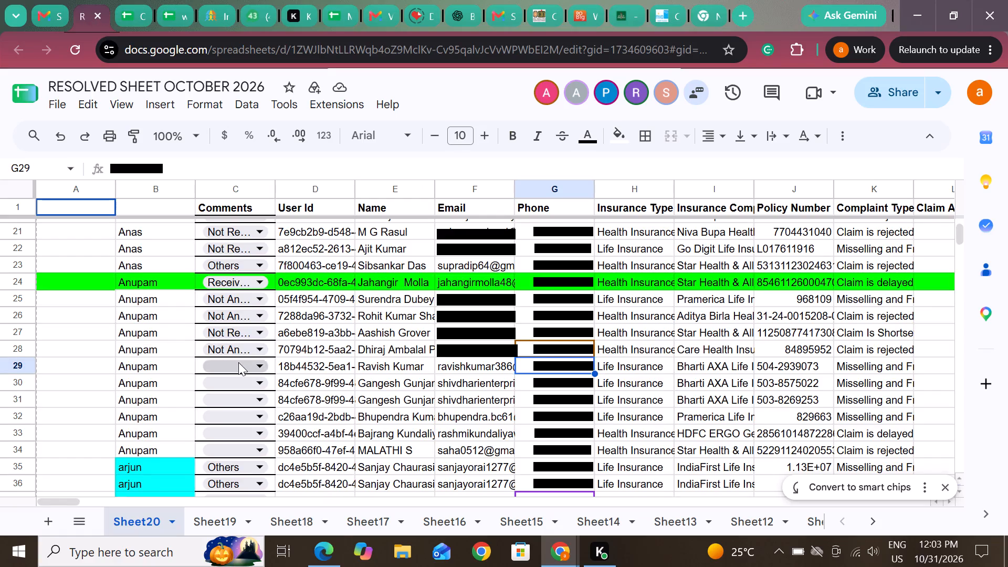
{"action": "left_click", "coordinate": [239, 363]}
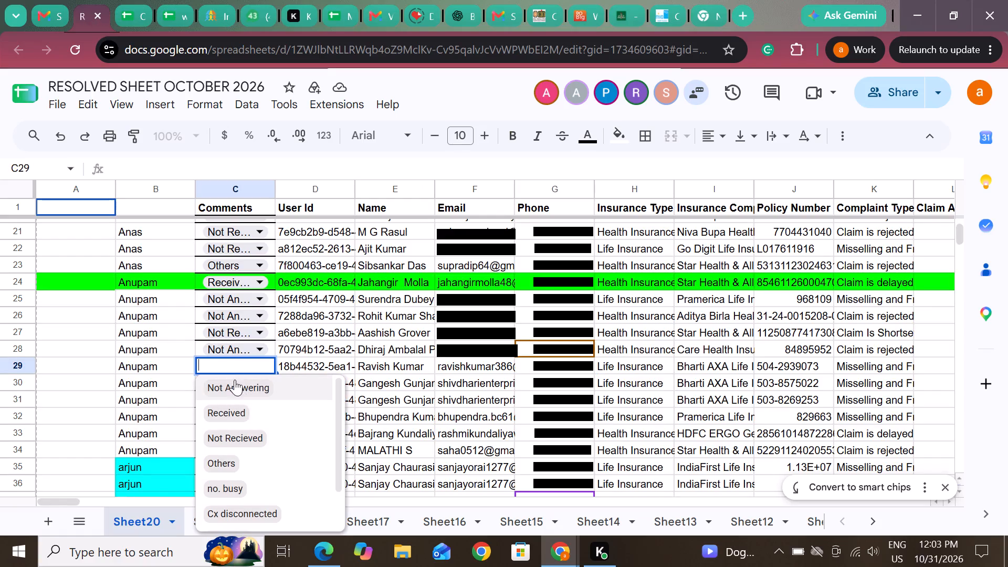
{"action": "left_click", "coordinate": [234, 387]}
{"action": "left_click", "coordinate": [212, 18]}
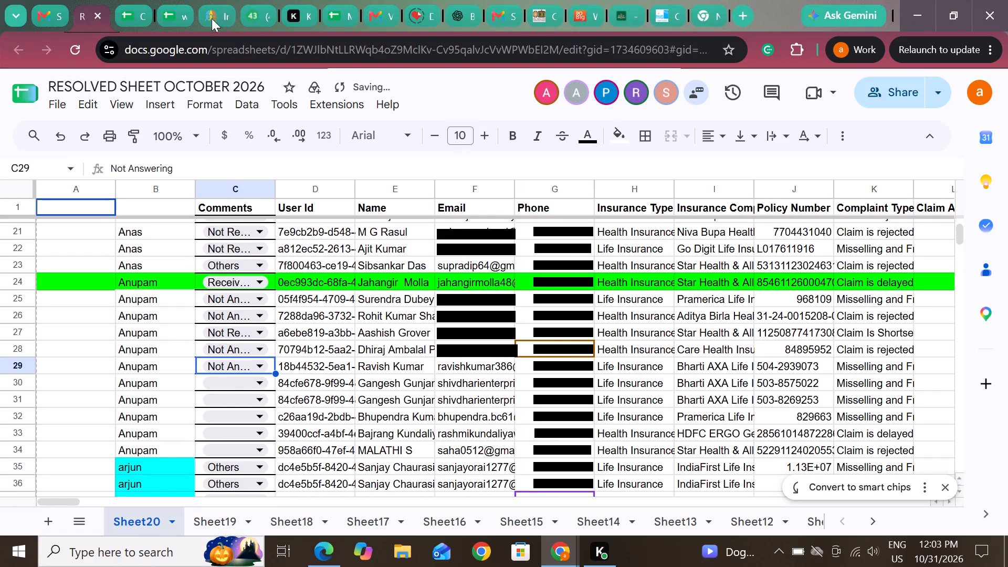
{"action": "left_click", "coordinate": [97, 6]}
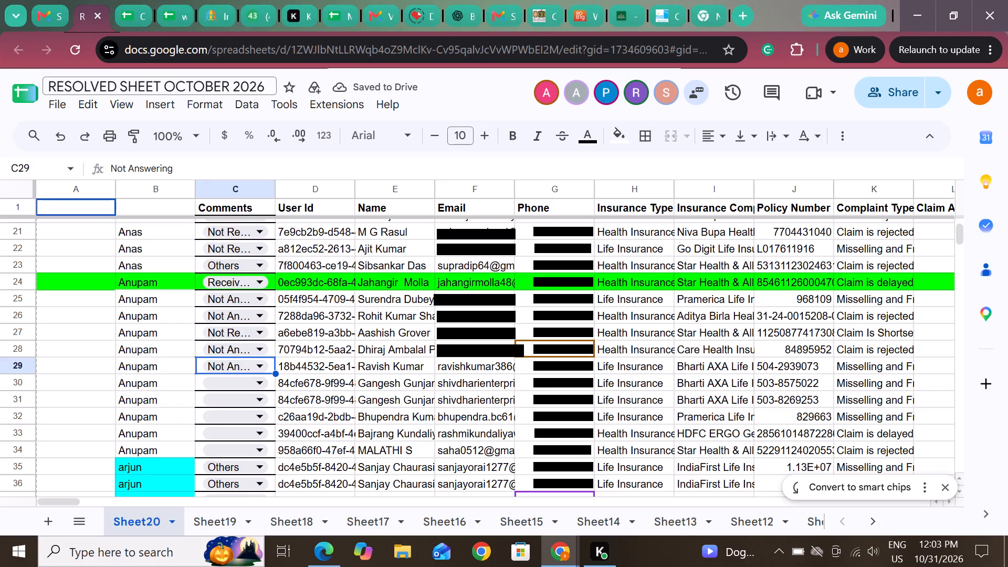
Copy the phone number in row 30 of the October 2026 resolved sheet and search All Complaints for it.
{"action": "left_click", "coordinate": [312, 384]}
{"action": "left_click", "coordinate": [461, 394]}
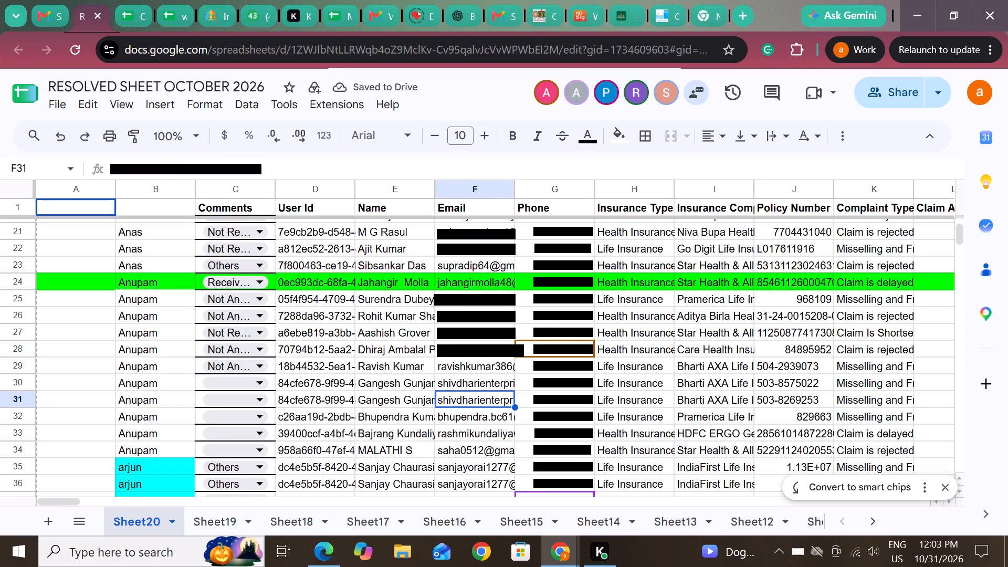
{"action": "left_click", "coordinate": [526, 385]}
{"action": "key", "text": "ctrl+c"}
{"action": "key", "text": "ctrl+c"}
{"action": "key", "text": "ctrl+c"}
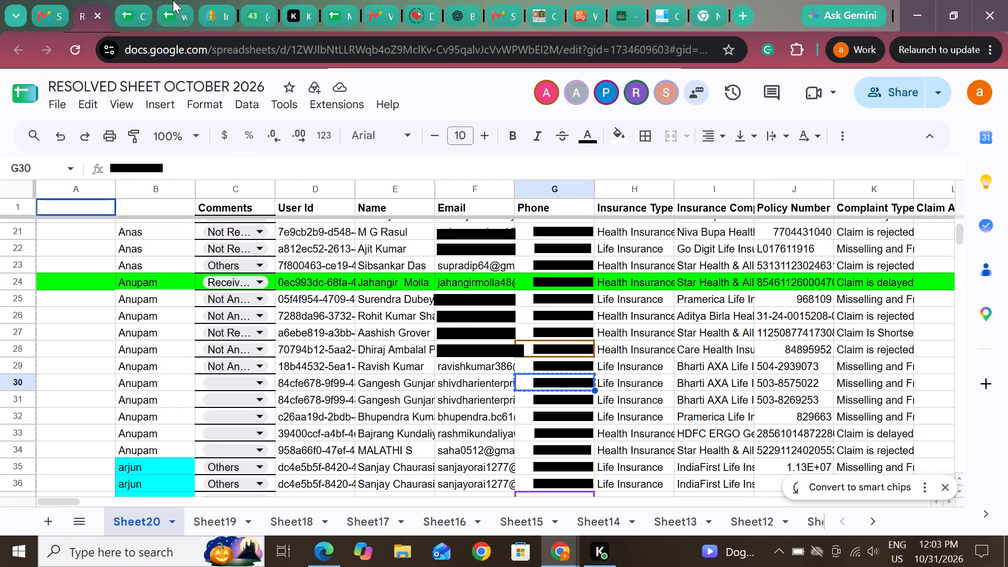
{"action": "left_click", "coordinate": [211, 20]}
{"action": "double_click", "coordinate": [99, 185], "text": "ctrl"}
{"action": "key", "text": "ctrl+v"}
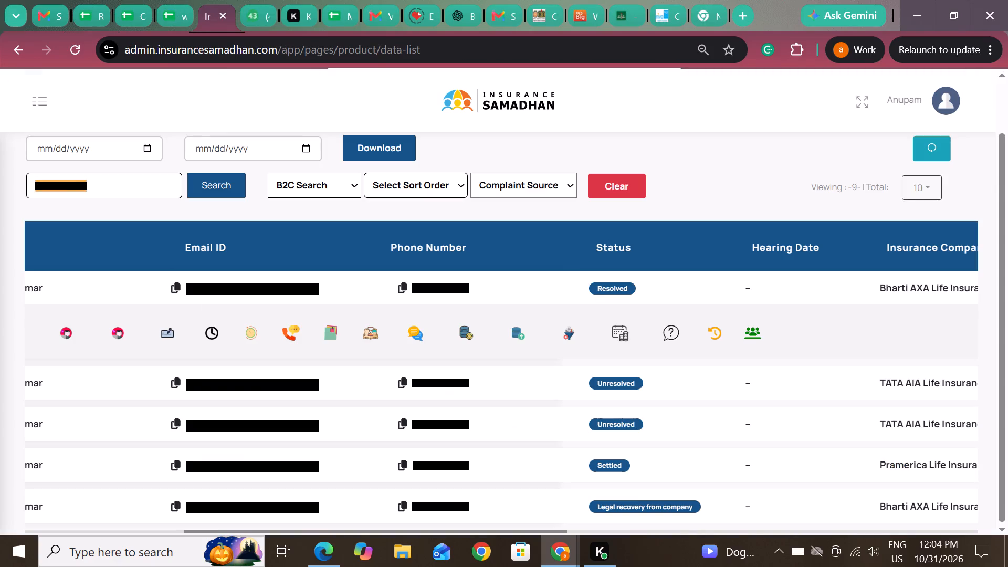
{"action": "left_click", "coordinate": [175, 191]}
{"action": "left_click", "coordinate": [233, 196]}
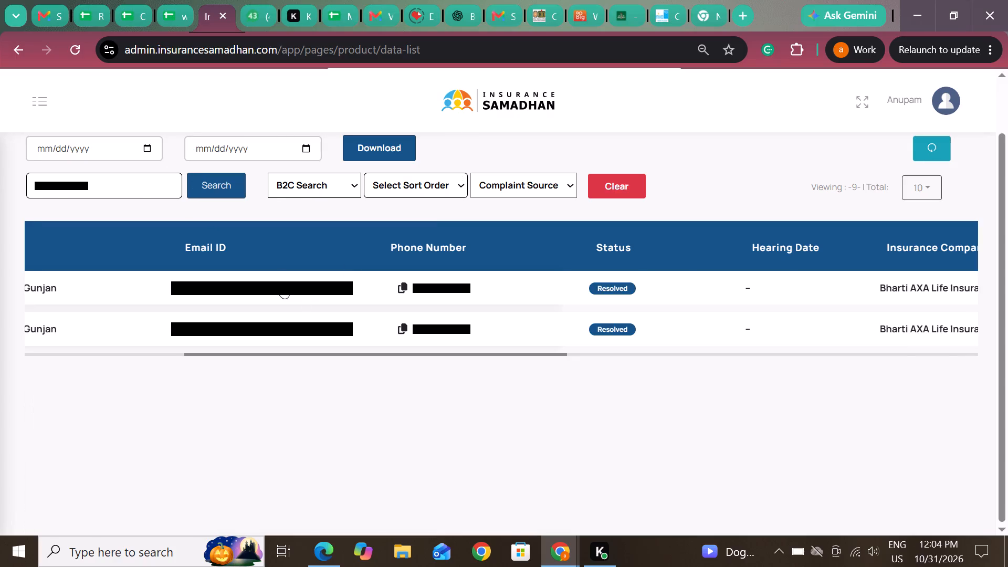
Copy the phone number of the first of the two Resolved complaints and call it from the Smartflo dialer.
{"action": "scroll", "coordinate": [317, 293], "scroll_direction": "right", "scroll_amount": 1}
{"action": "scroll", "coordinate": [334, 345], "scroll_direction": "right", "scroll_amount": 1}
{"action": "scroll", "coordinate": [334, 345], "scroll_direction": "left", "scroll_amount": 1}
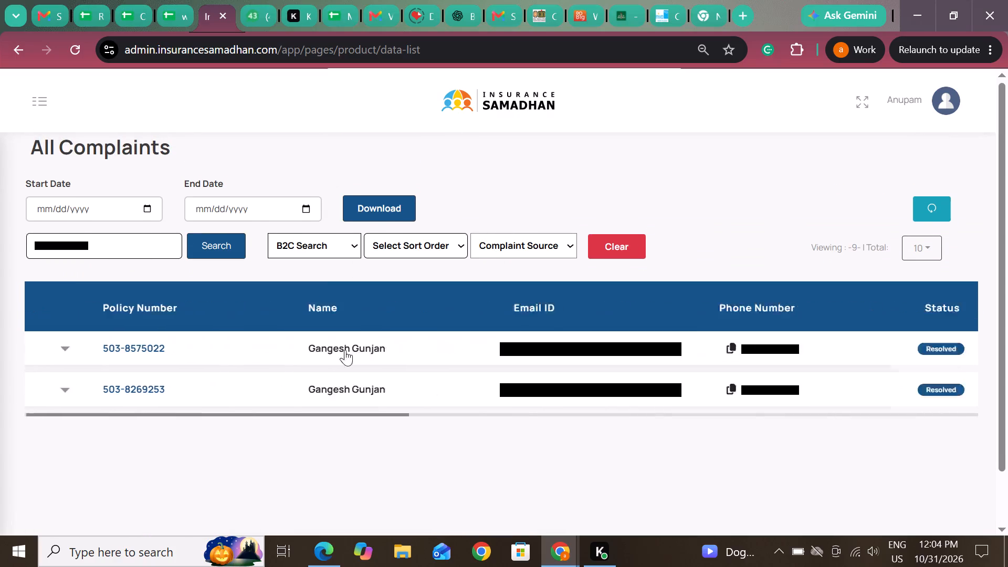
{"action": "scroll", "coordinate": [345, 350], "scroll_direction": "left", "scroll_amount": 1}
{"action": "left_click", "coordinate": [493, 348]}
{"action": "scroll", "coordinate": [625, 205], "scroll_direction": "left", "scroll_amount": 1}
{"action": "left_click", "coordinate": [569, 9]}
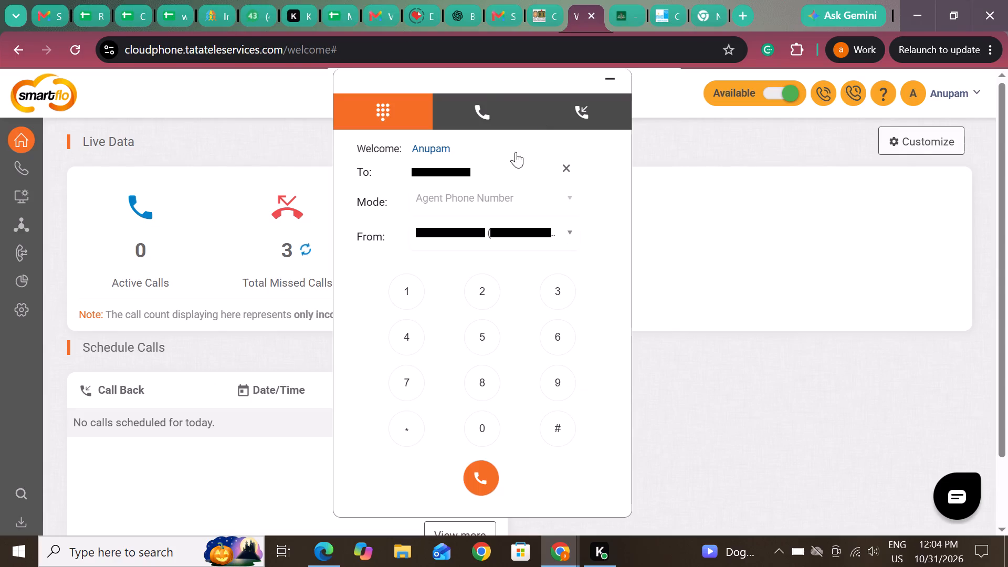
{"action": "double_click", "coordinate": [490, 175], "text": "ctrl"}
{"action": "key", "text": "ctrl+v"}
{"action": "left_click", "coordinate": [481, 479]}
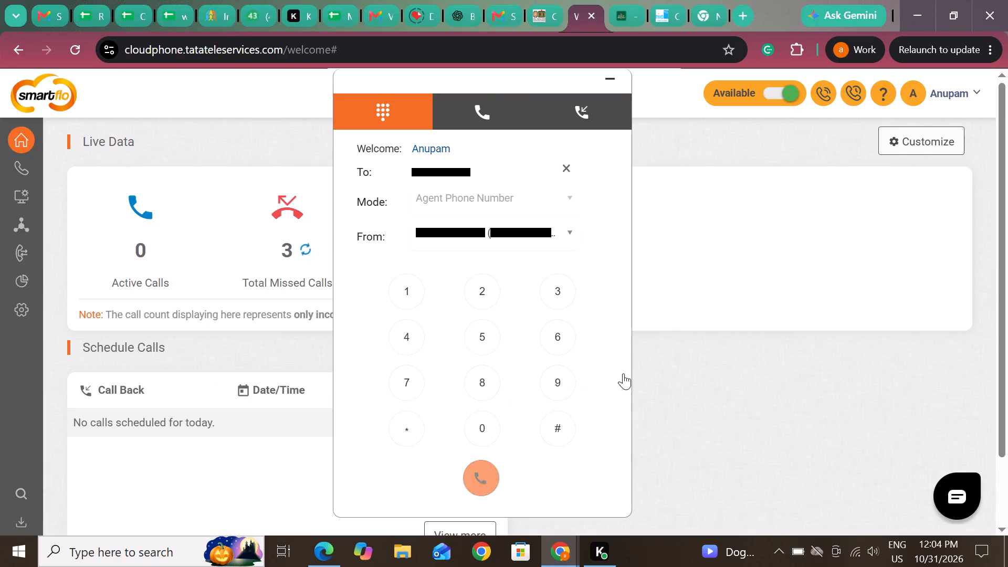
Return to All Complaints and look over the called customer's two Resolved complaint records.
{"action": "scroll", "coordinate": [241, 40], "scroll_direction": "up", "scroll_amount": 5}
{"action": "left_click", "coordinate": [195, 10]}
{"action": "left_click", "coordinate": [208, 17]}
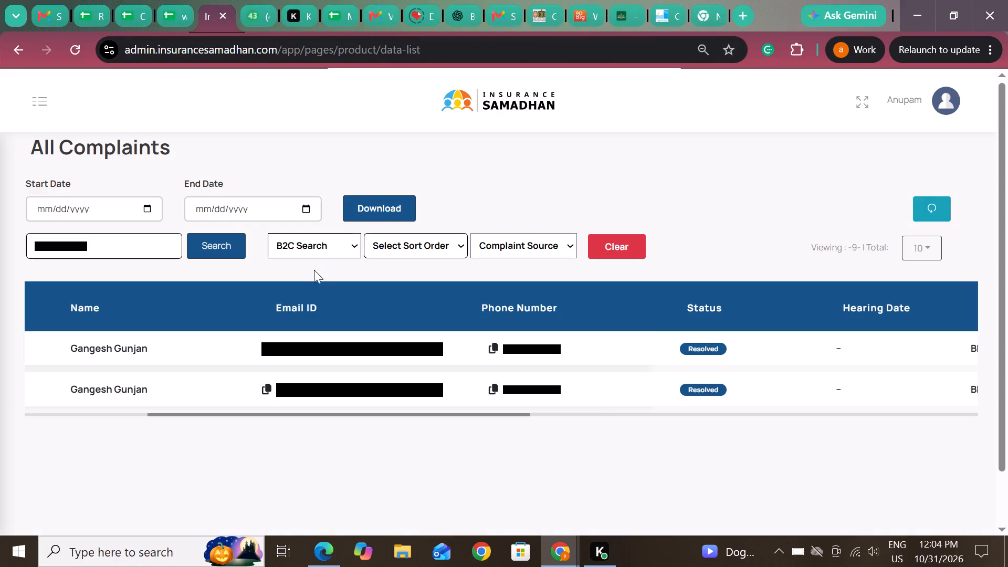
{"action": "scroll", "coordinate": [310, 362], "scroll_direction": "left", "scroll_amount": 1}
{"action": "scroll", "coordinate": [343, 373], "scroll_direction": "right", "scroll_amount": 5}
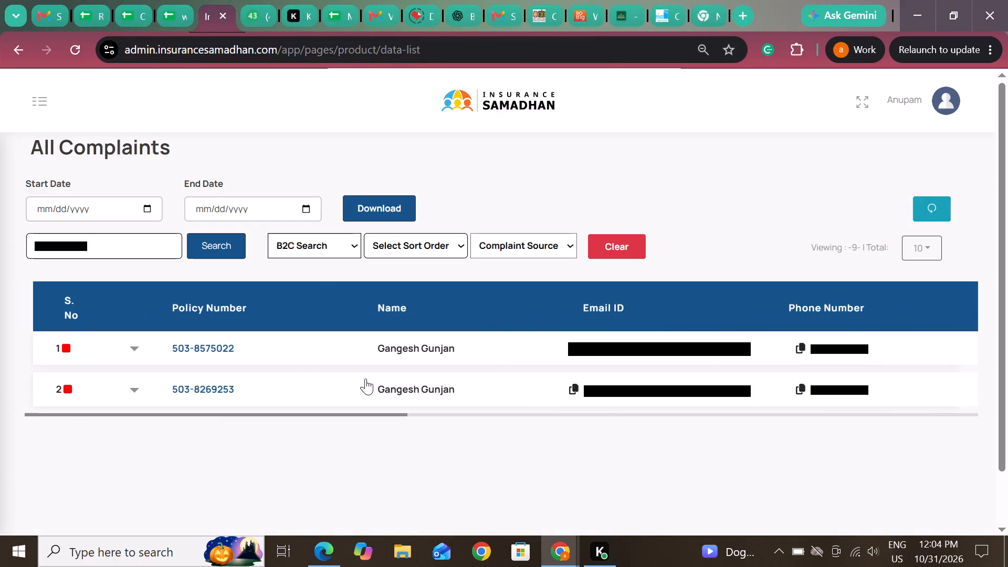
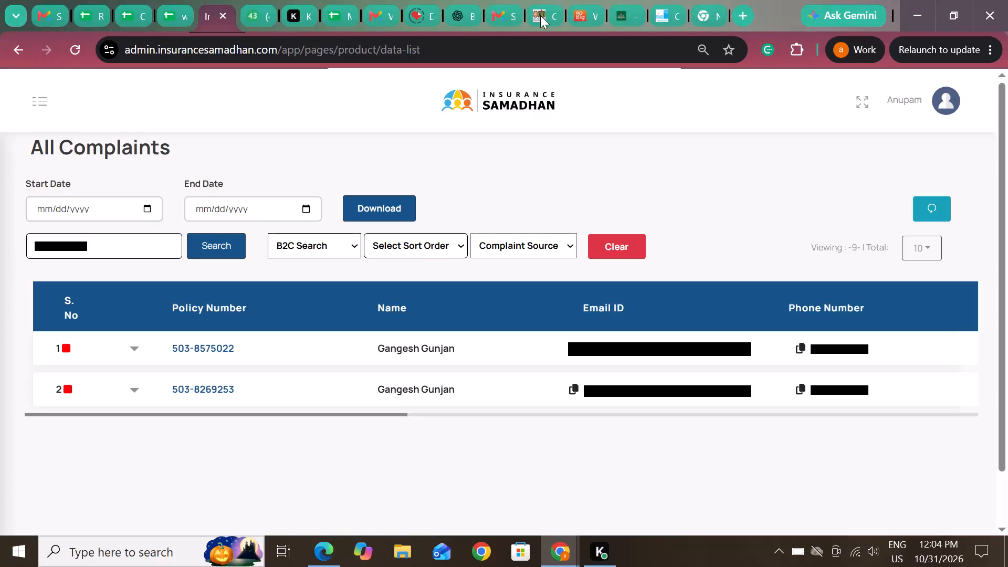
Reload the Smartflo page, reopen the dialer and call the customer's copied phone number again.
{"action": "left_click", "coordinate": [574, 18]}
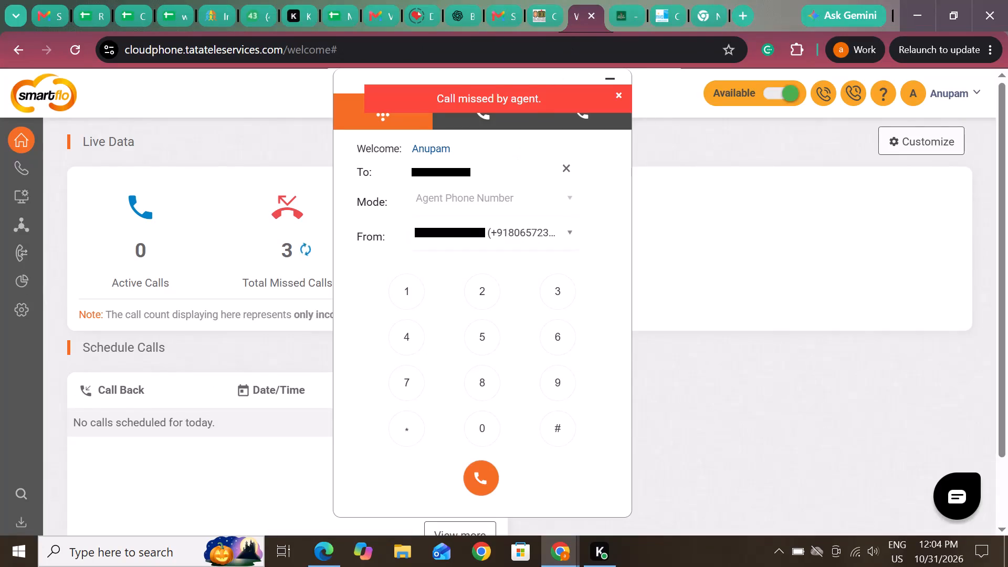
{"action": "left_click", "coordinate": [69, 52]}
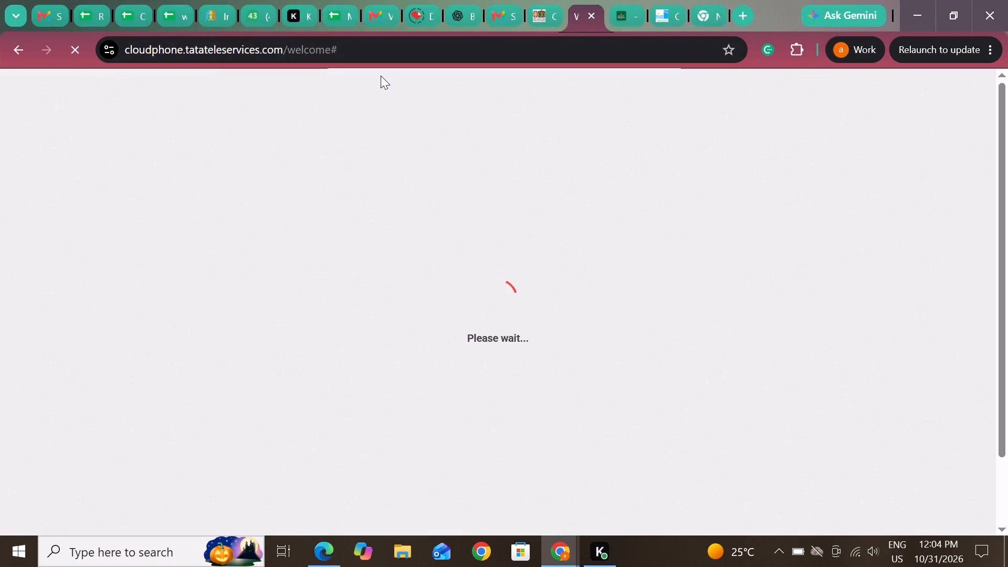
{"action": "left_click", "coordinate": [824, 93]}
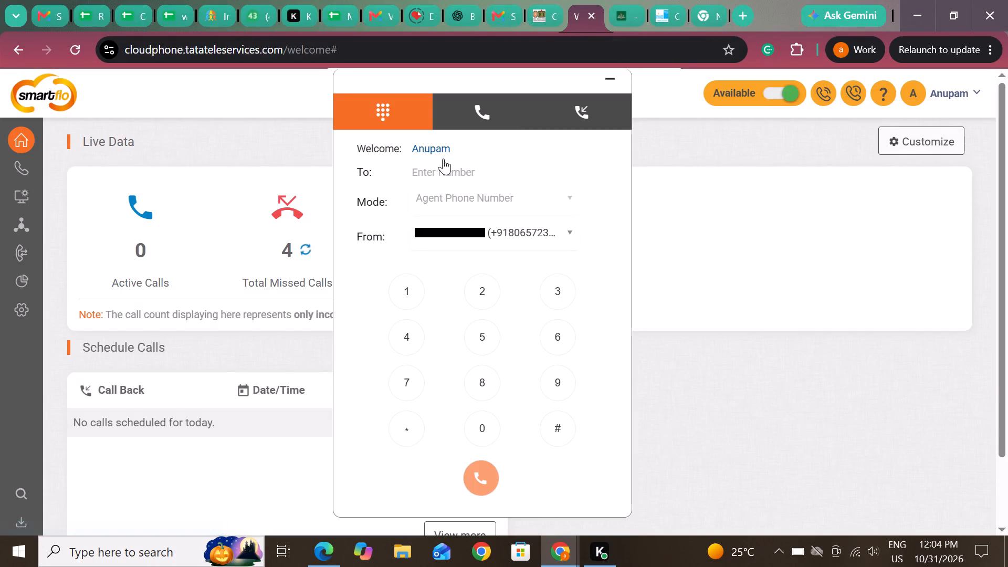
{"action": "left_click", "coordinate": [434, 168], "text": "ctrl"}
{"action": "key", "text": "ctrl+v"}
{"action": "left_click", "coordinate": [488, 493]}
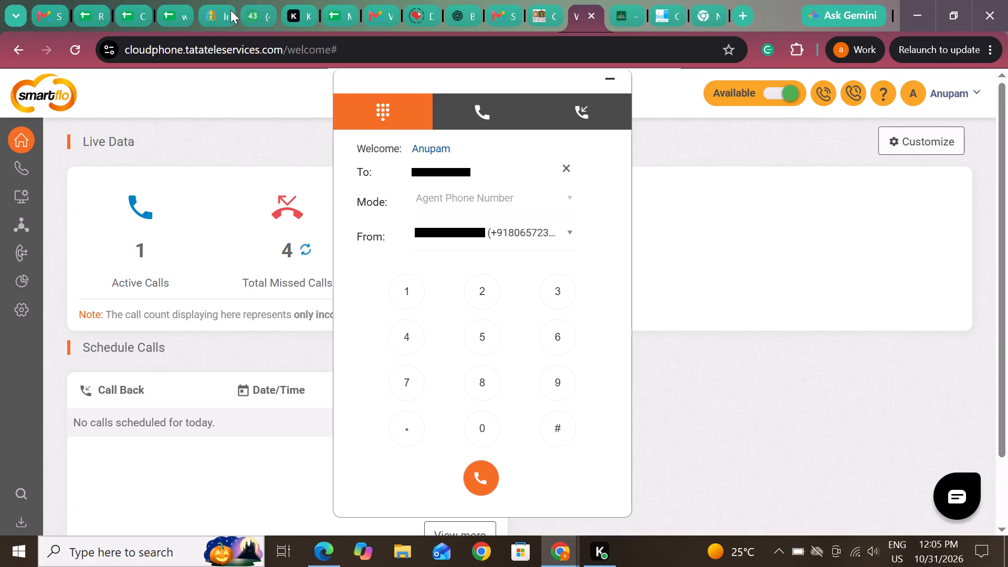
Add the comment "nr" to the communication log of the first of the customer's two Resolved complaints in All Complaints.
{"action": "left_click", "coordinate": [204, 20]}
{"action": "scroll", "coordinate": [519, 359], "scroll_direction": "left", "scroll_amount": 1}
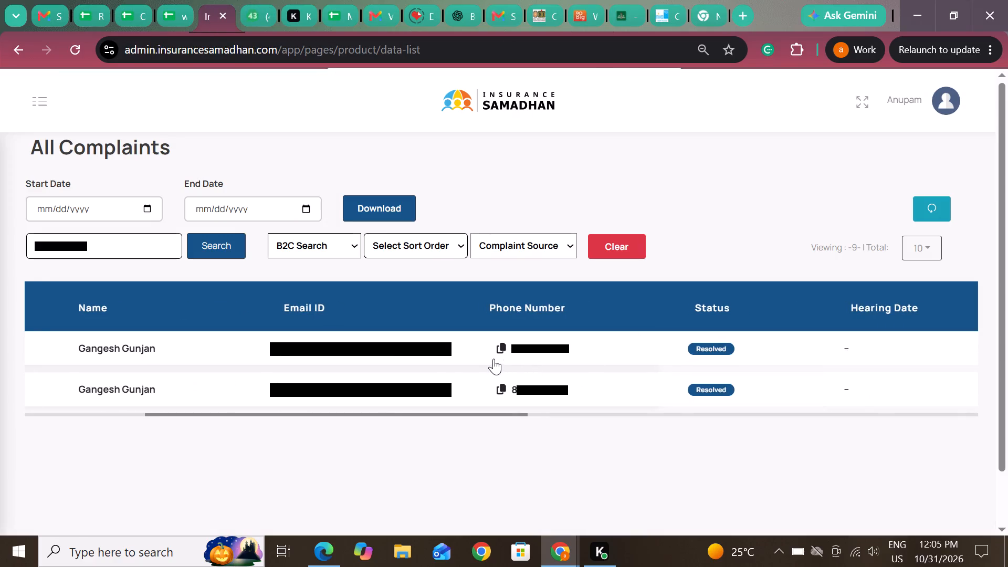
{"action": "scroll", "coordinate": [493, 359], "scroll_direction": "left", "scroll_amount": 1}
{"action": "left_click", "coordinate": [478, 350]}
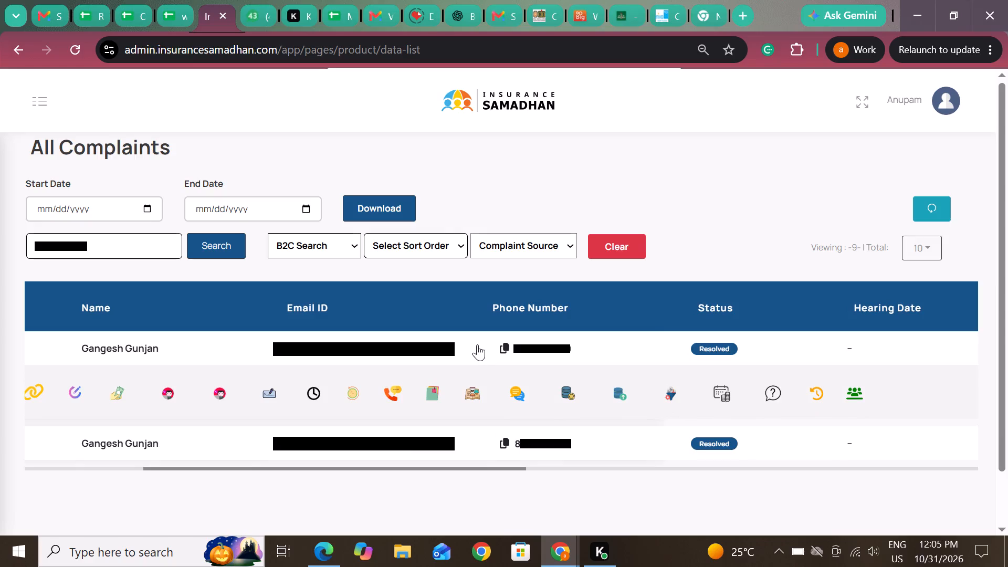
{"action": "left_click", "coordinate": [512, 391]}
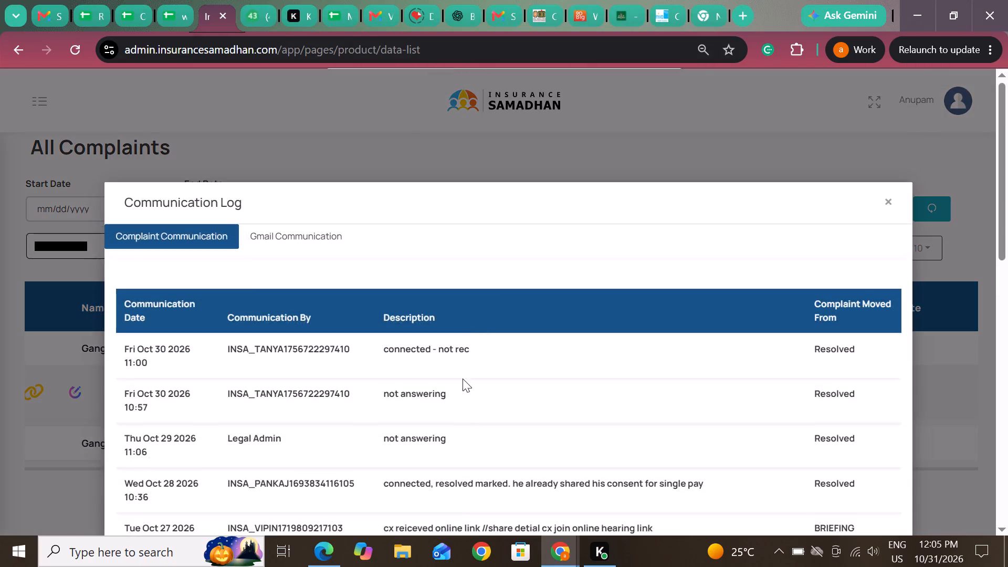
{"action": "scroll", "coordinate": [456, 414], "scroll_direction": "down", "scroll_amount": 5}
{"action": "left_click", "coordinate": [542, 492]}
{"action": "left_click", "coordinate": [430, 380]}
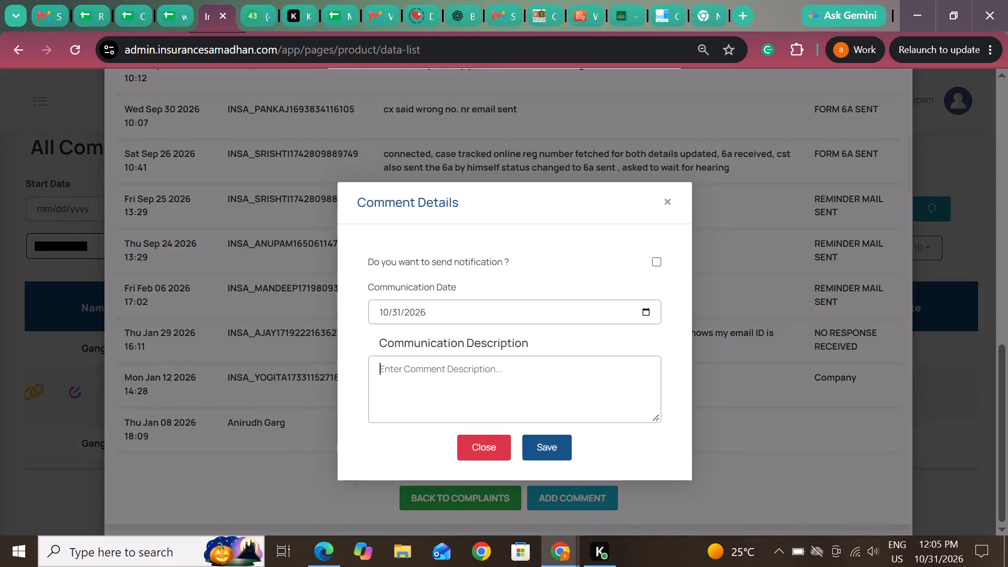
{"action": "key", "text": "n"}
{"action": "key", "text": "r"}
{"action": "left_click", "coordinate": [555, 441]}
{"action": "scroll", "coordinate": [438, 233], "scroll_direction": "up", "scroll_amount": 7}
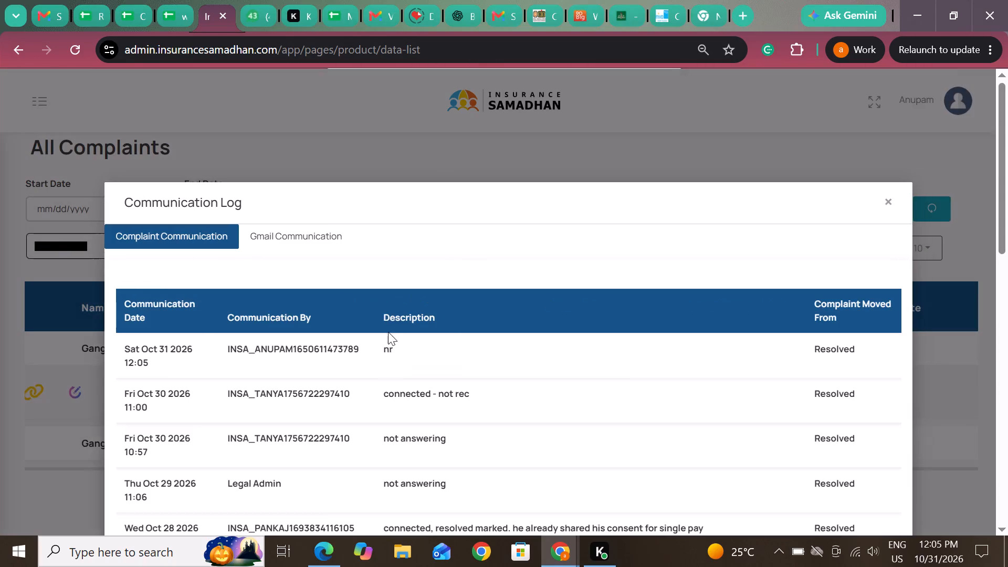
{"action": "scroll", "coordinate": [387, 337], "scroll_direction": "up", "scroll_amount": 11}
{"action": "left_click_drag", "start_coordinate": [307, 147], "coordinate": [300, 148]}
Set the Comments of rows 30 and 31 in the October 2026 resolved sheet to "Not Answering".
{"action": "left_click", "coordinate": [106, 27]}
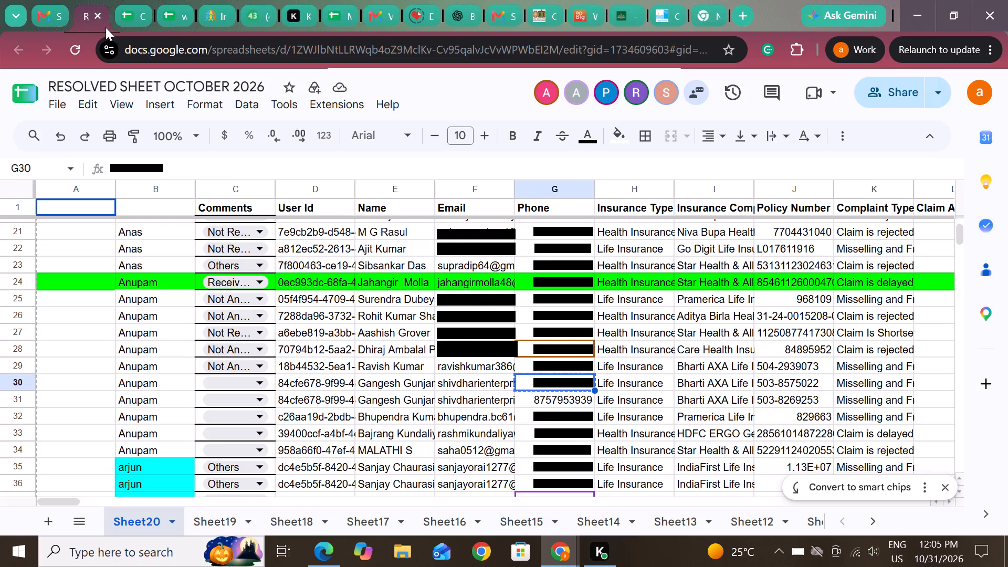
{"action": "left_click", "coordinate": [227, 382]}
{"action": "left_click", "coordinate": [229, 396]}
{"action": "left_click", "coordinate": [229, 396]}
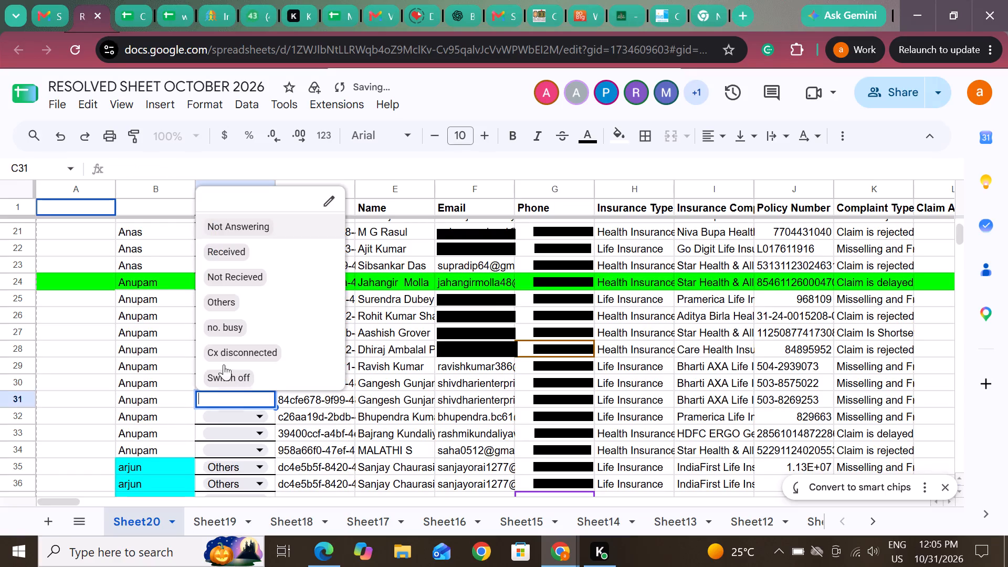
{"action": "left_click", "coordinate": [239, 216]}
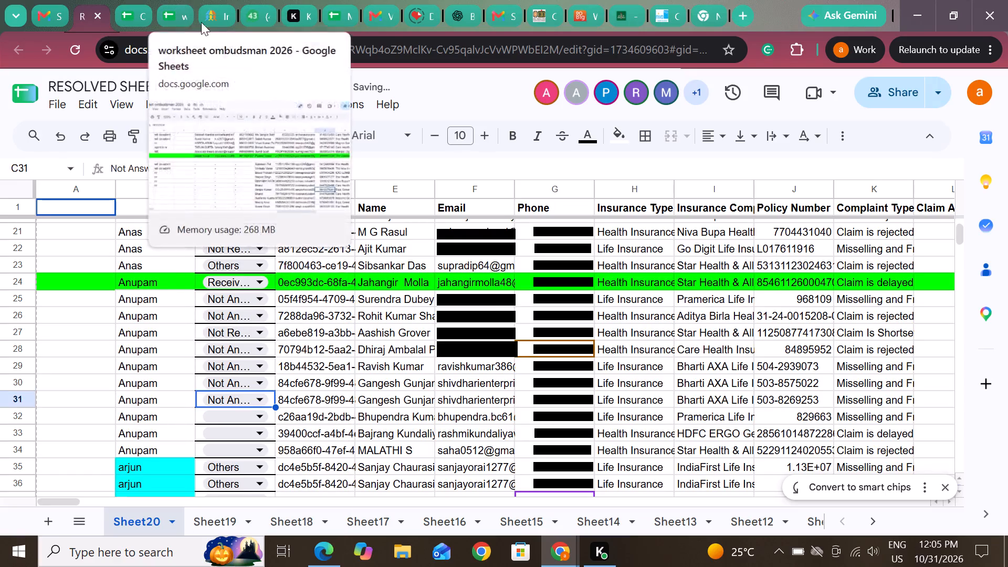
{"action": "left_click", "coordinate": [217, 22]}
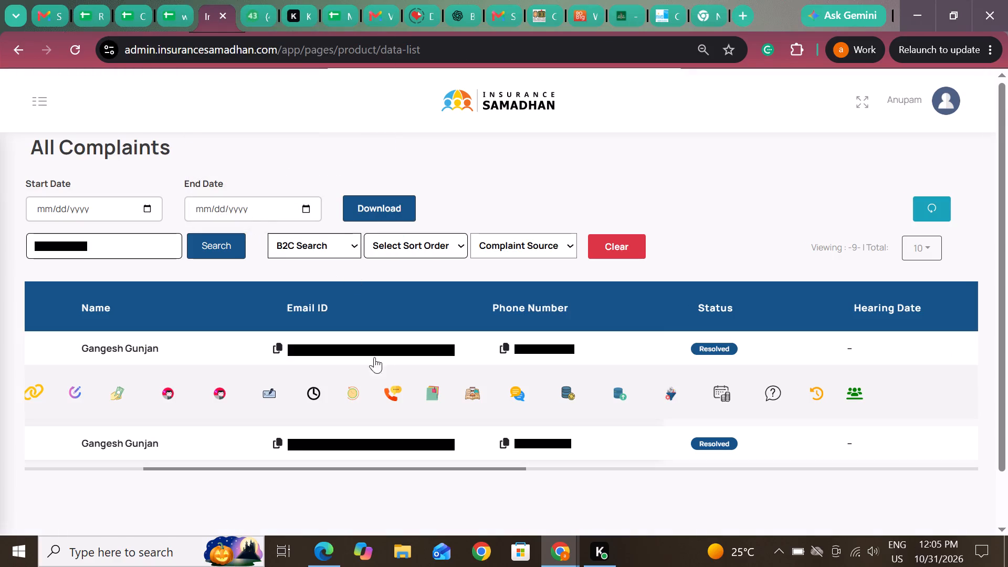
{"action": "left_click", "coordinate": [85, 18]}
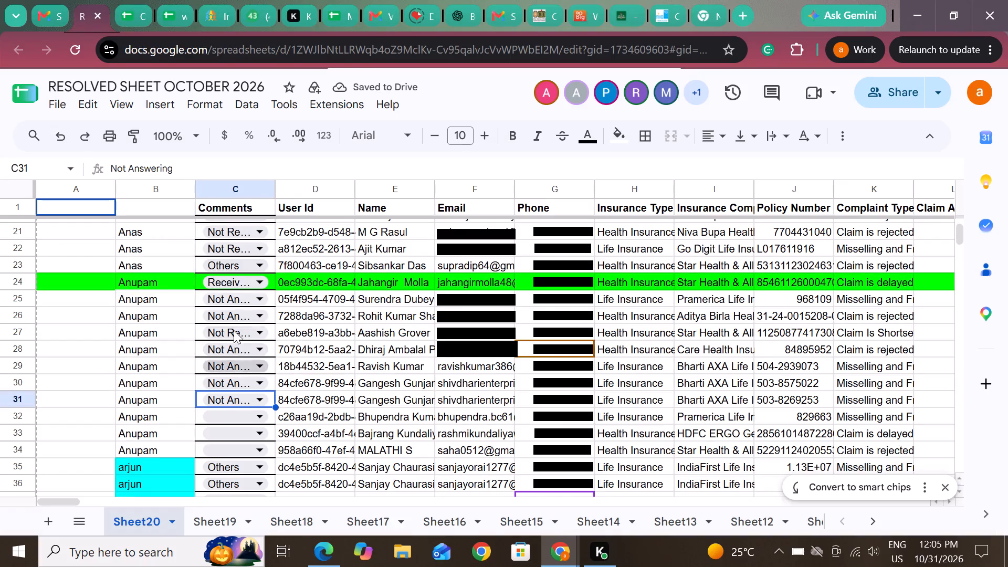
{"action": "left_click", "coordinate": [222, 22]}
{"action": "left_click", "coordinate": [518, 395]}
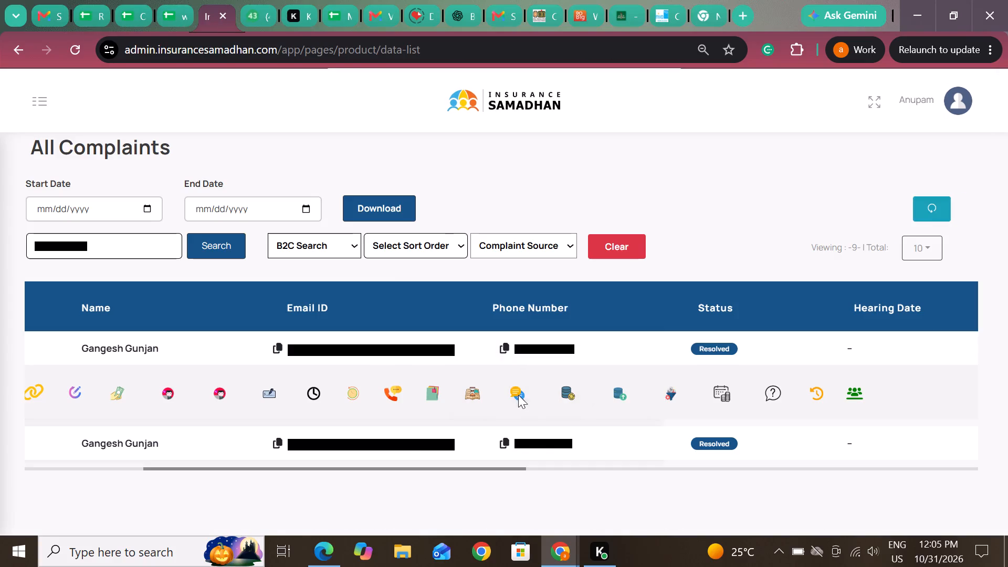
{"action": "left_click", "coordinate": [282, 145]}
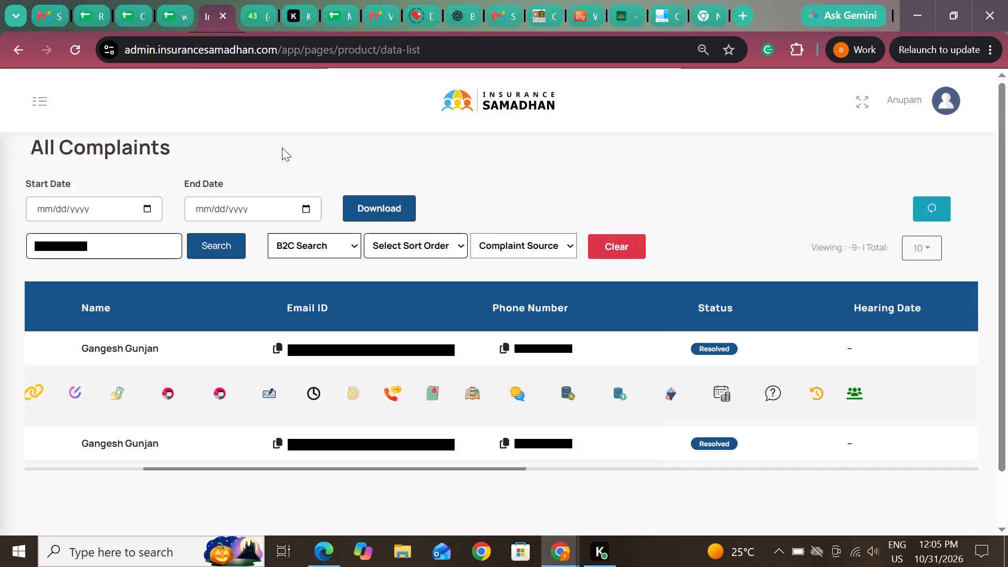
Copy the phone number in row 32 of the October 2026 resolved sheet and search All Complaints for it.
{"action": "left_click", "coordinate": [89, 17]}
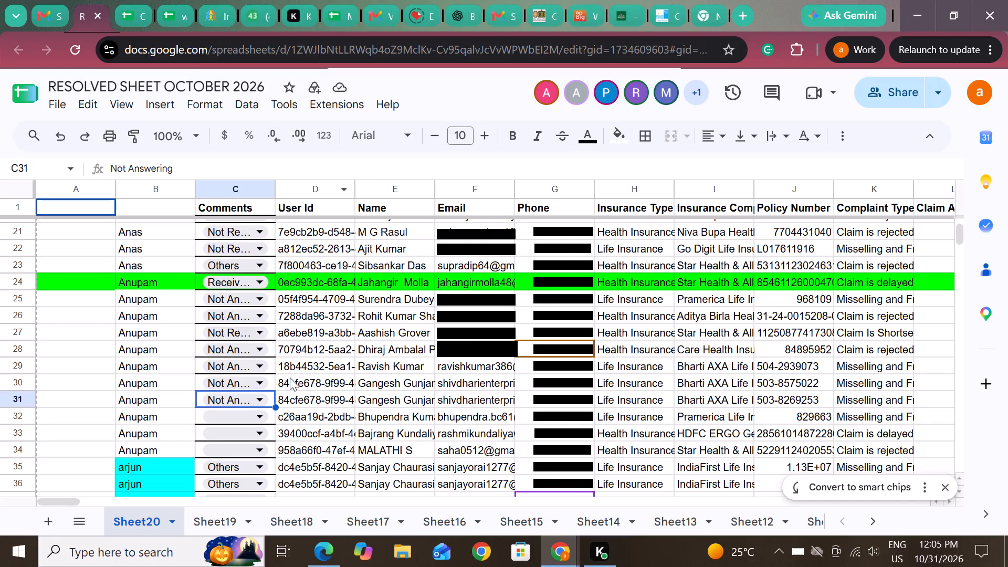
{"action": "left_click", "coordinate": [393, 418]}
{"action": "left_click", "coordinate": [534, 417]}
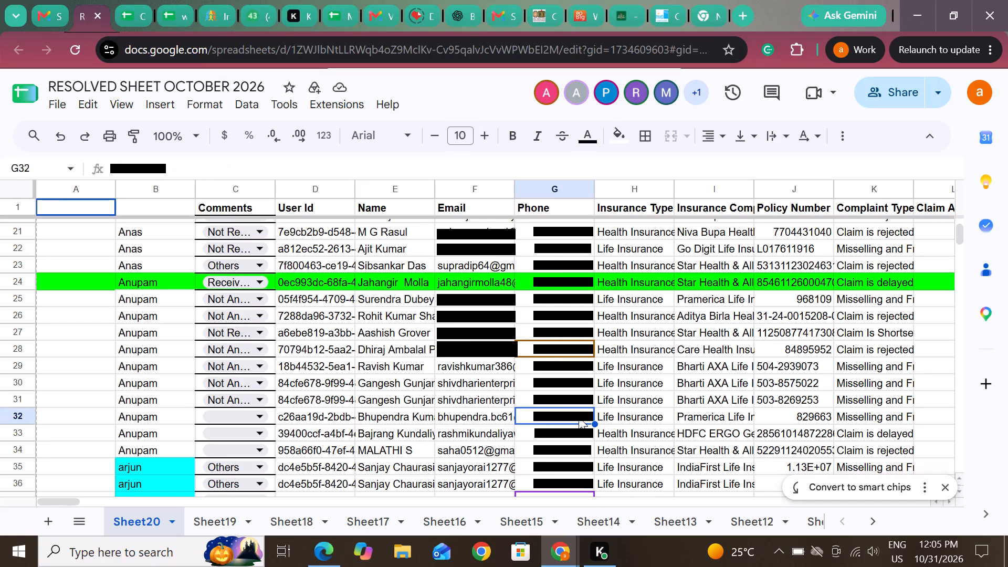
{"action": "key", "text": "ctrl+c"}
{"action": "key", "text": "ctrl+c"}
{"action": "key", "text": "ctrl+c"}
{"action": "left_click", "coordinate": [215, 24]}
{"action": "double_click", "coordinate": [100, 256], "text": "ctrl"}
{"action": "key", "text": "ctrl+v"}
{"action": "left_click", "coordinate": [196, 240]}
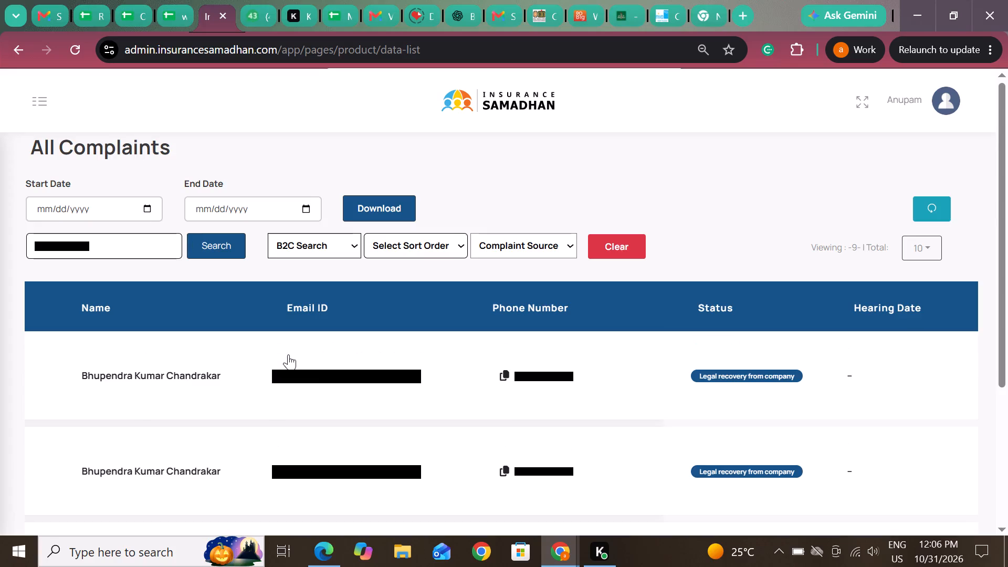
Find the Resolved complaint among the search results and read the latest entries in its communication log.
{"action": "scroll", "coordinate": [317, 382], "scroll_direction": "down", "scroll_amount": 4}
{"action": "scroll", "coordinate": [415, 382], "scroll_direction": "down", "scroll_amount": 8}
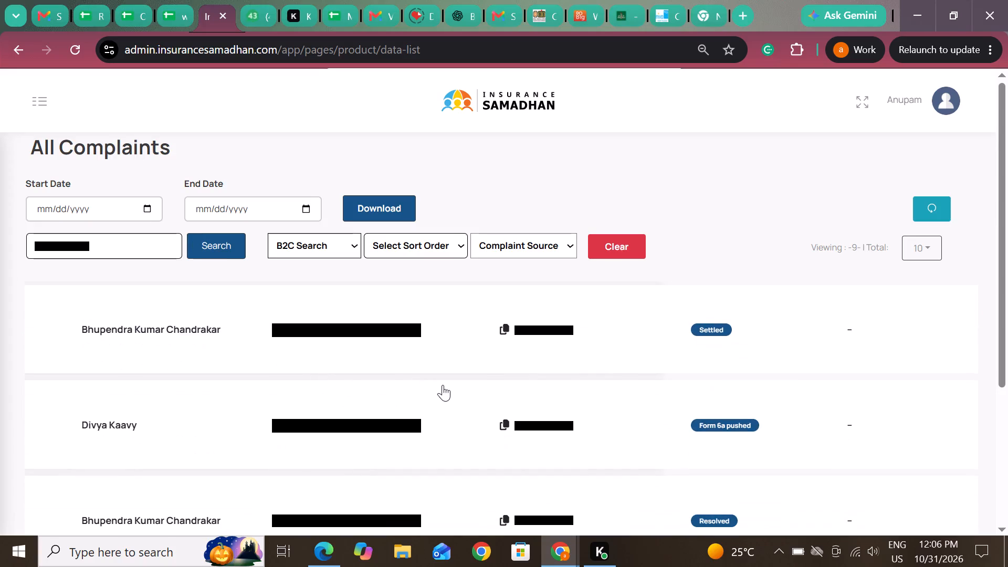
{"action": "scroll", "coordinate": [454, 409], "scroll_direction": "down", "scroll_amount": 5}
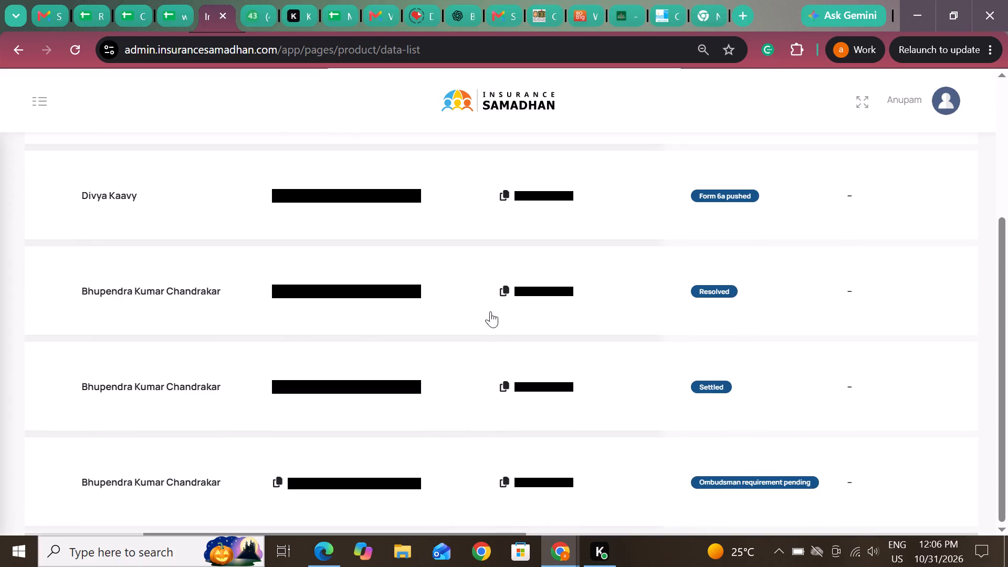
{"action": "left_click", "coordinate": [490, 311]}
{"action": "left_click", "coordinate": [516, 365]}
{"action": "scroll", "coordinate": [447, 375], "scroll_direction": "up", "scroll_amount": 5}
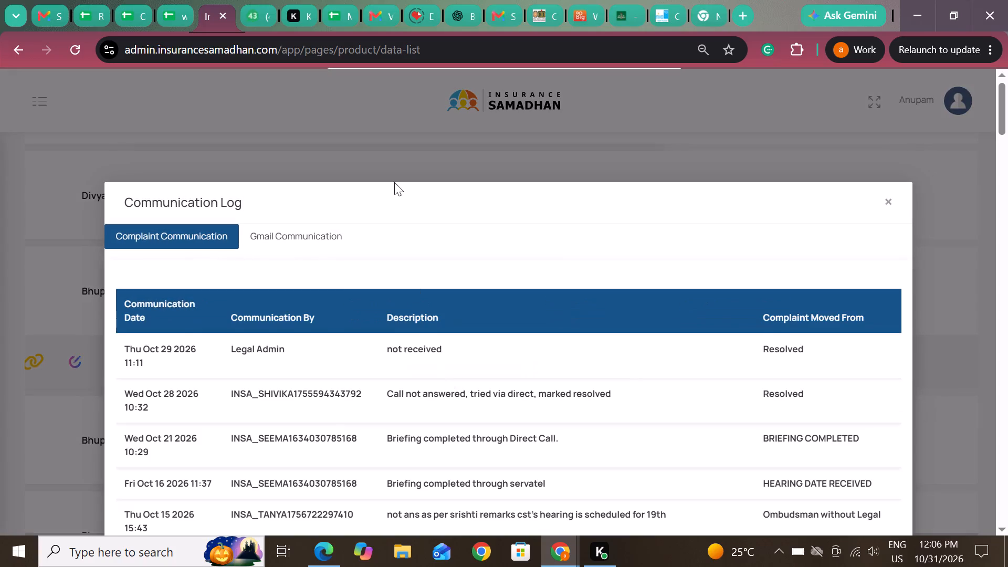
{"action": "left_click", "coordinate": [394, 173]}
Copy the phone number of the Resolved complaint and call it from the Smartflo dialer.
{"action": "left_click", "coordinate": [500, 290]}
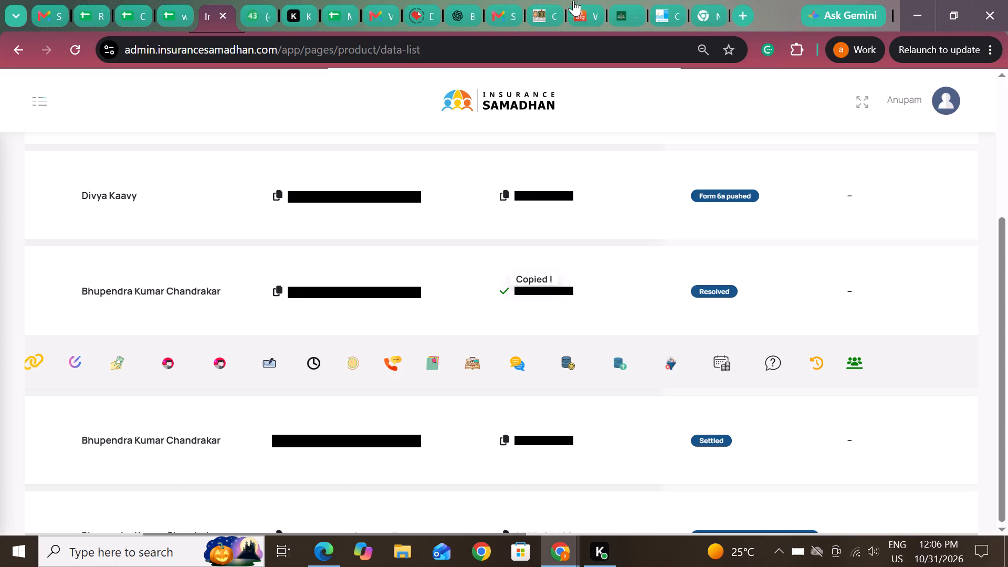
{"action": "left_click", "coordinate": [578, 7]}
{"action": "double_click", "coordinate": [480, 175], "text": "ctrl"}
{"action": "key", "text": "ctrl+v"}
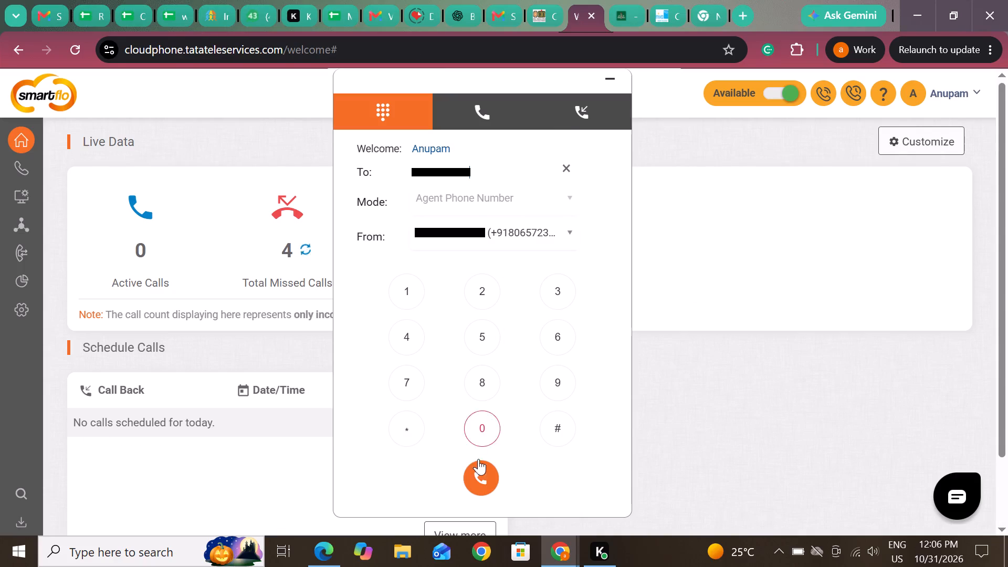
{"action": "left_click", "coordinate": [482, 492]}
{"action": "scroll", "coordinate": [248, 203], "scroll_direction": "up", "scroll_amount": 4}
Return to All Complaints, open the Resolved Pramerica complaint's details and examine its Resolution section.
{"action": "left_click", "coordinate": [217, 8]}
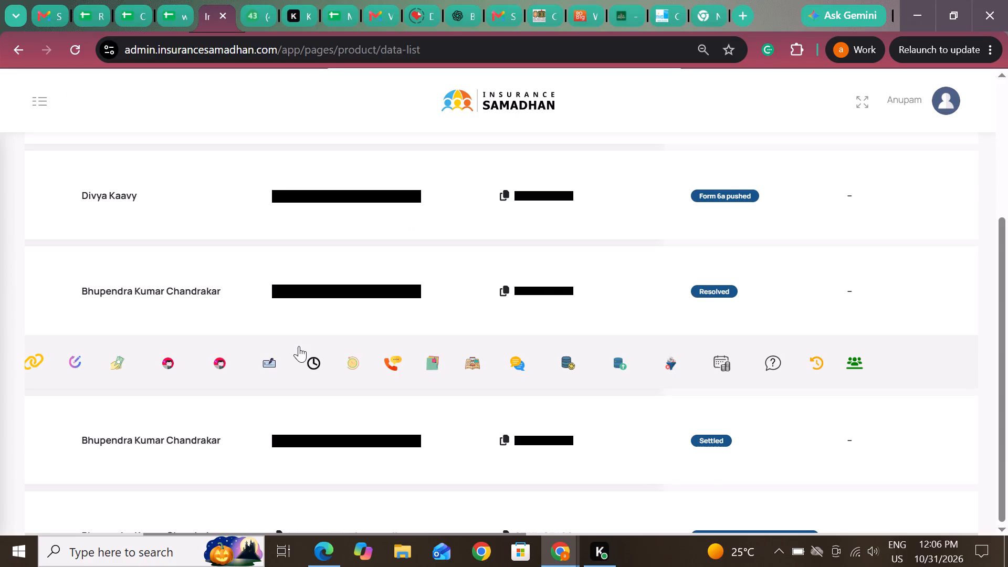
{"action": "scroll", "coordinate": [251, 313], "scroll_direction": "right", "scroll_amount": 5}
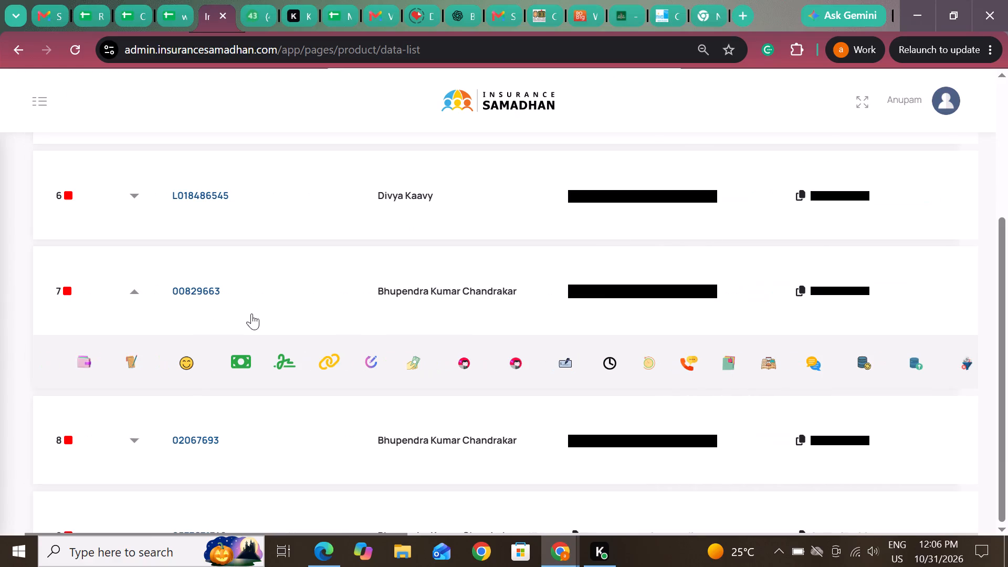
{"action": "left_click", "coordinate": [135, 293]}
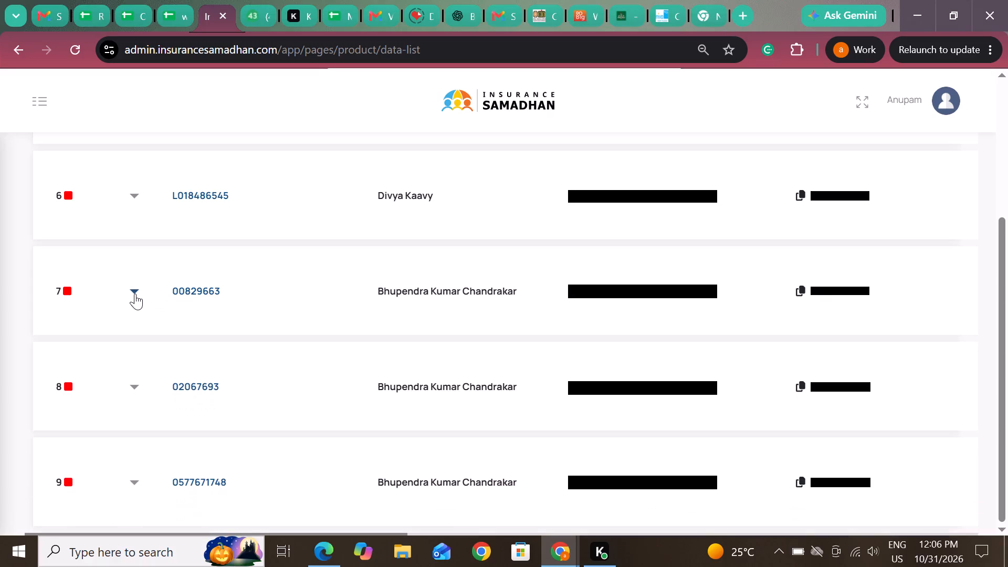
{"action": "scroll", "coordinate": [264, 308], "scroll_direction": "left", "scroll_amount": 1}
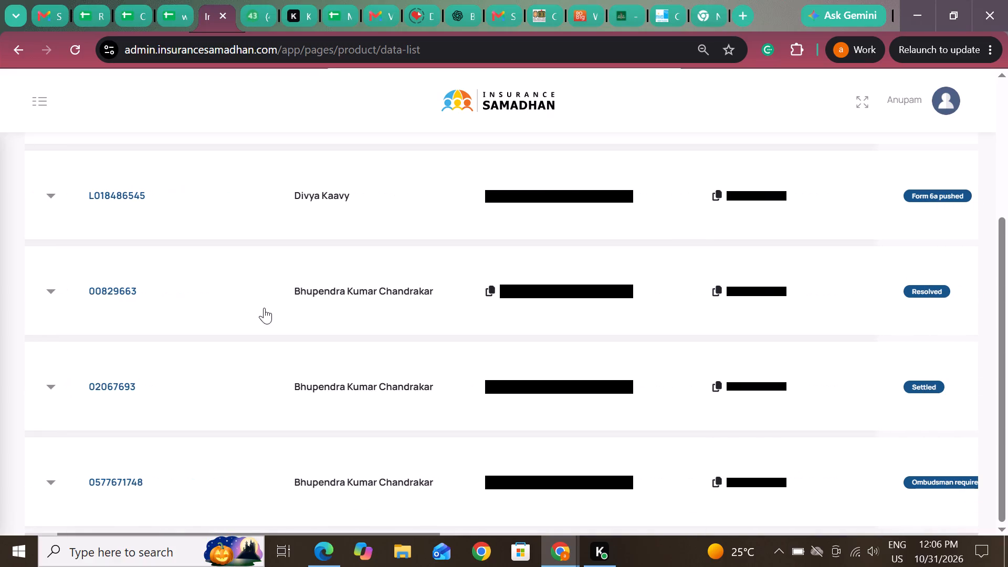
{"action": "scroll", "coordinate": [264, 308], "scroll_direction": "left", "scroll_amount": 2}
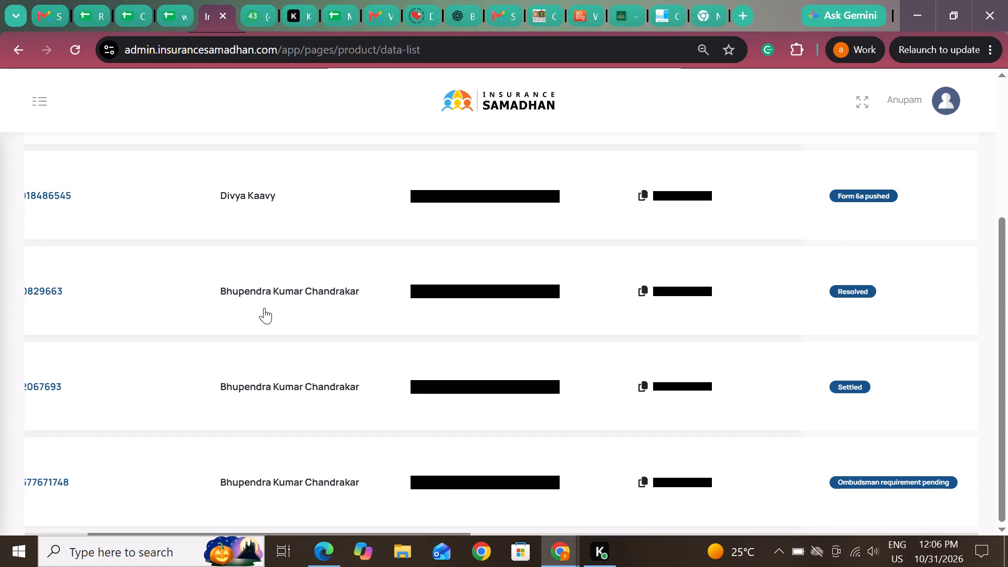
{"action": "scroll", "coordinate": [264, 308], "scroll_direction": "left", "scroll_amount": 2}
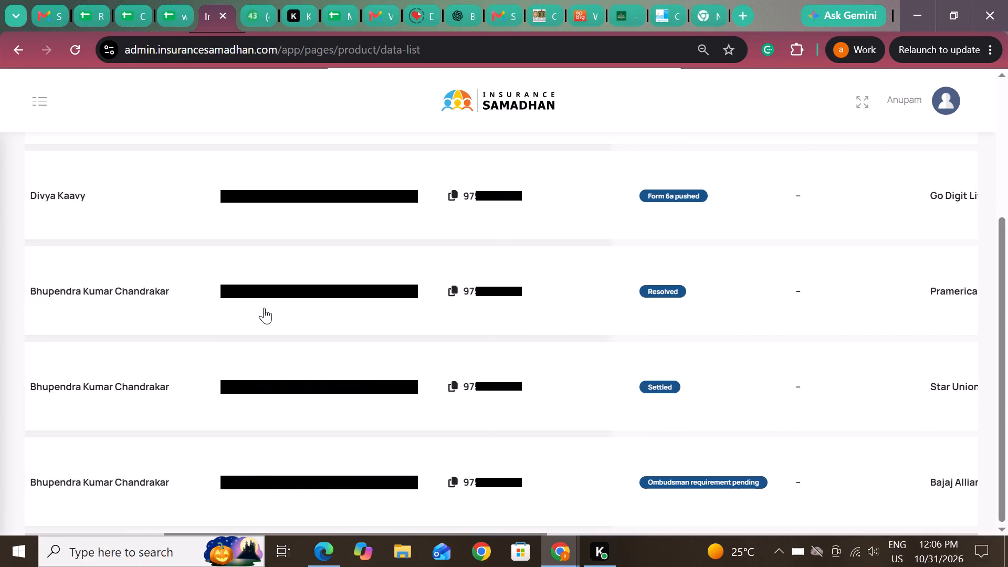
{"action": "scroll", "coordinate": [264, 308], "scroll_direction": "left", "scroll_amount": 2}
{"action": "scroll", "coordinate": [268, 331], "scroll_direction": "right", "scroll_amount": 7}
{"action": "left_click", "coordinate": [224, 286]}
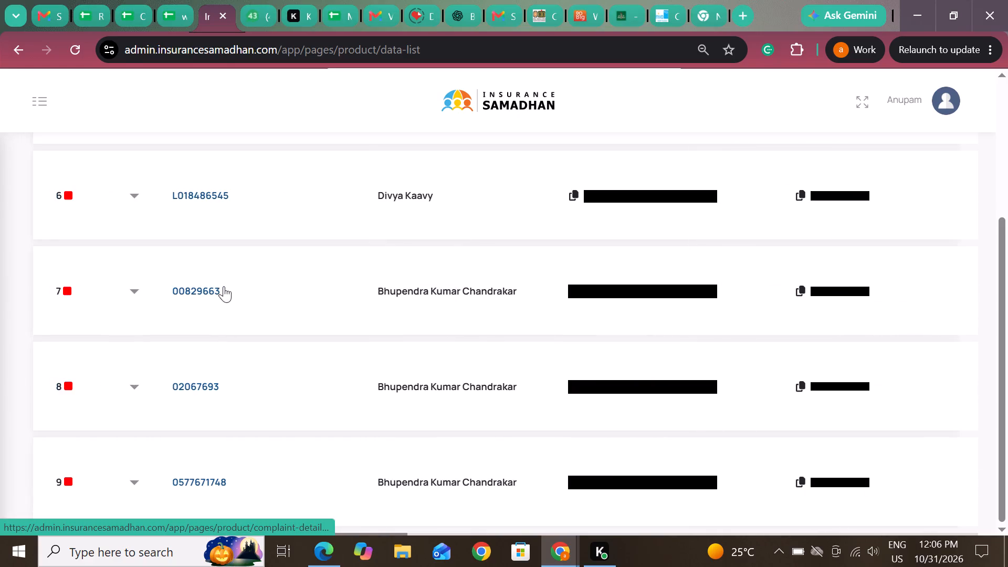
{"action": "left_click", "coordinate": [360, 201]}
{"action": "scroll", "coordinate": [361, 268], "scroll_direction": "down", "scroll_amount": 2}
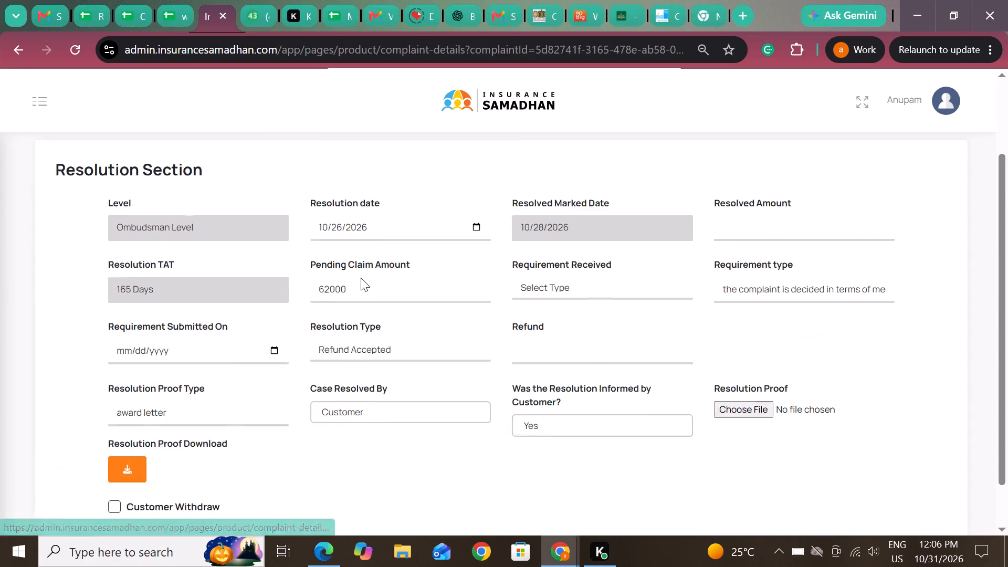
{"action": "scroll", "coordinate": [352, 345], "scroll_direction": "up", "scroll_amount": 5}
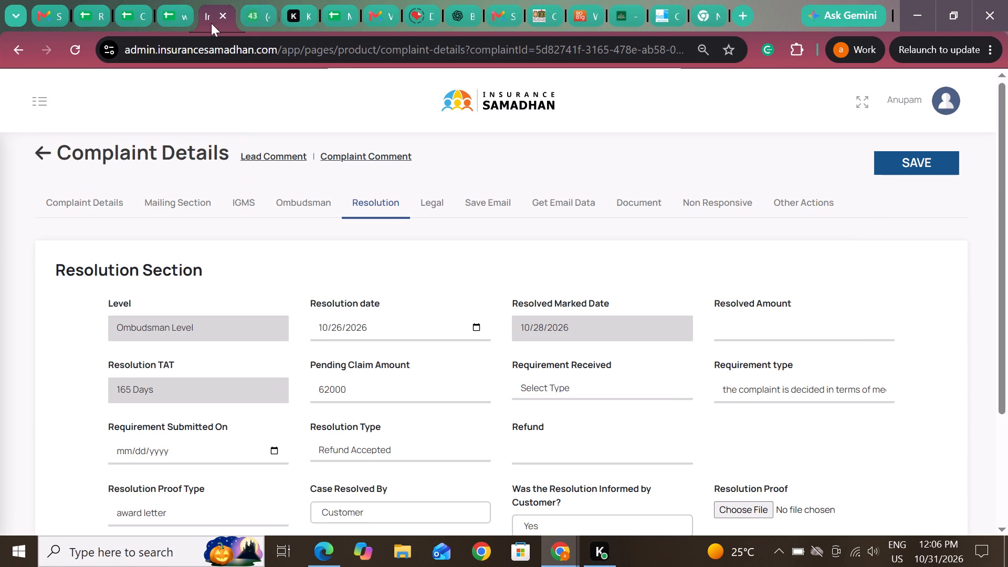
Set the Comments outcome in row 32 of the October 2026 resolved sheet to Not Recieved.
{"action": "left_click", "coordinate": [101, 24]}
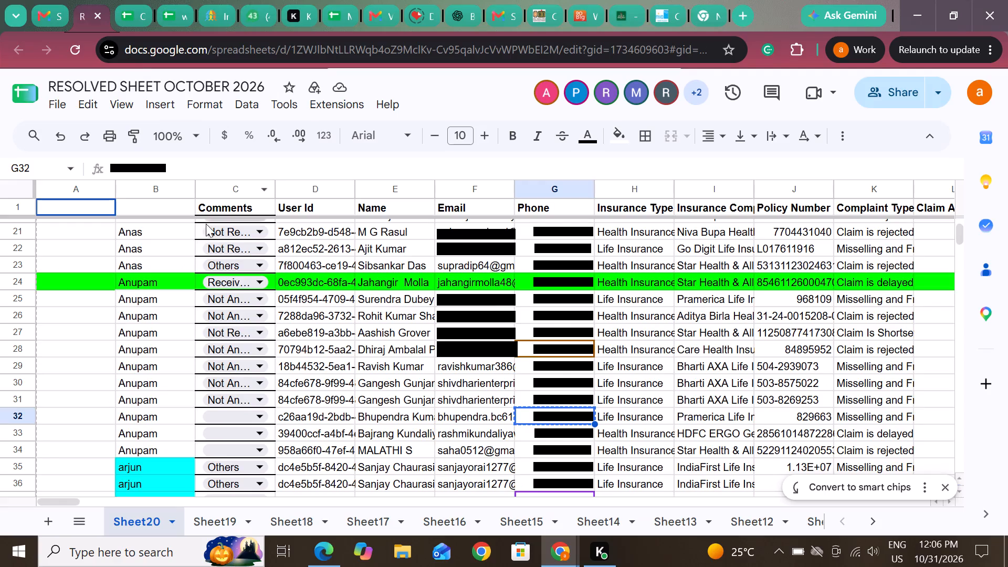
{"action": "left_click", "coordinate": [224, 415]}
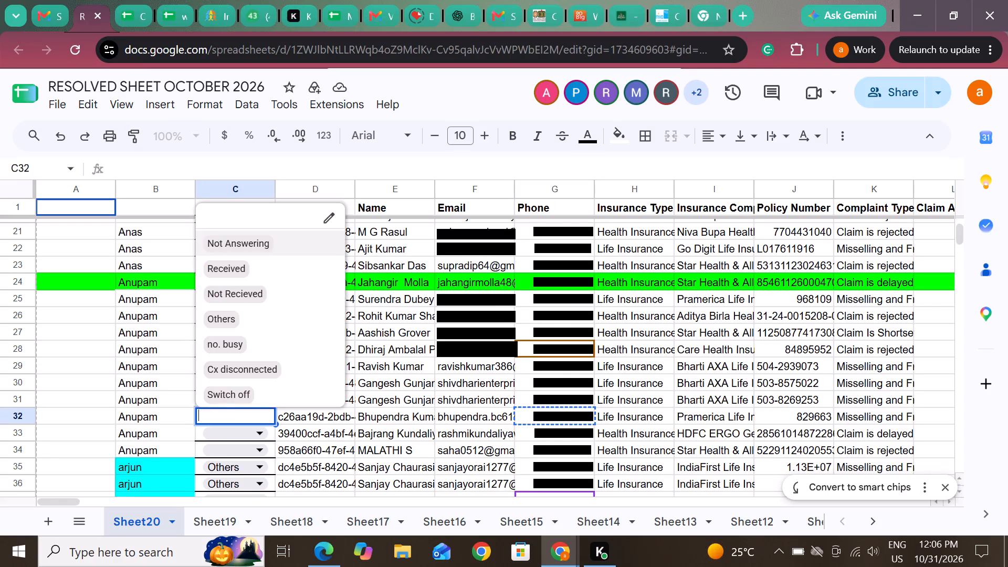
{"action": "left_click", "coordinate": [223, 294]}
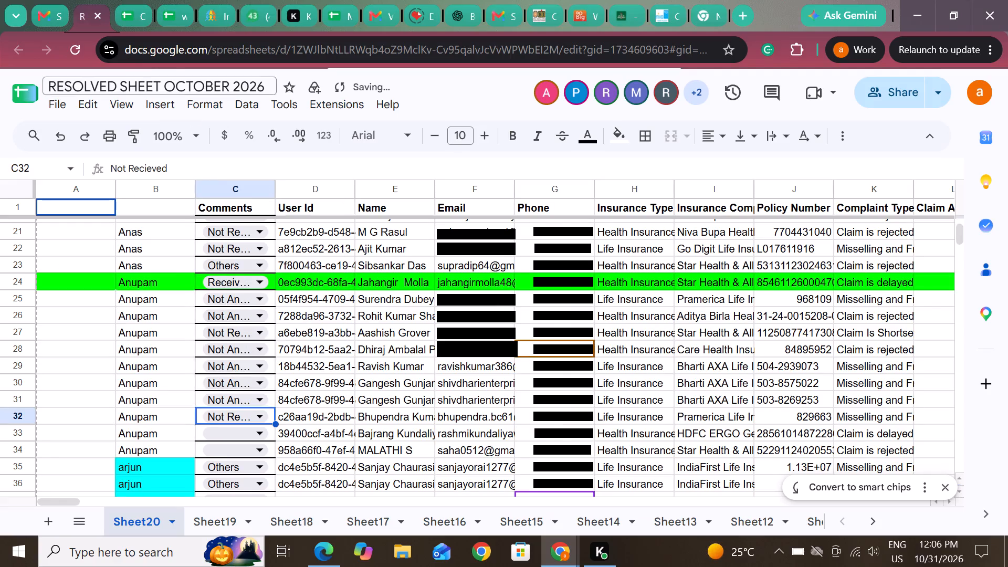
Add the comment "not received" to the Pramerica complaint's communication log and save it.
{"action": "left_click", "coordinate": [208, 19]}
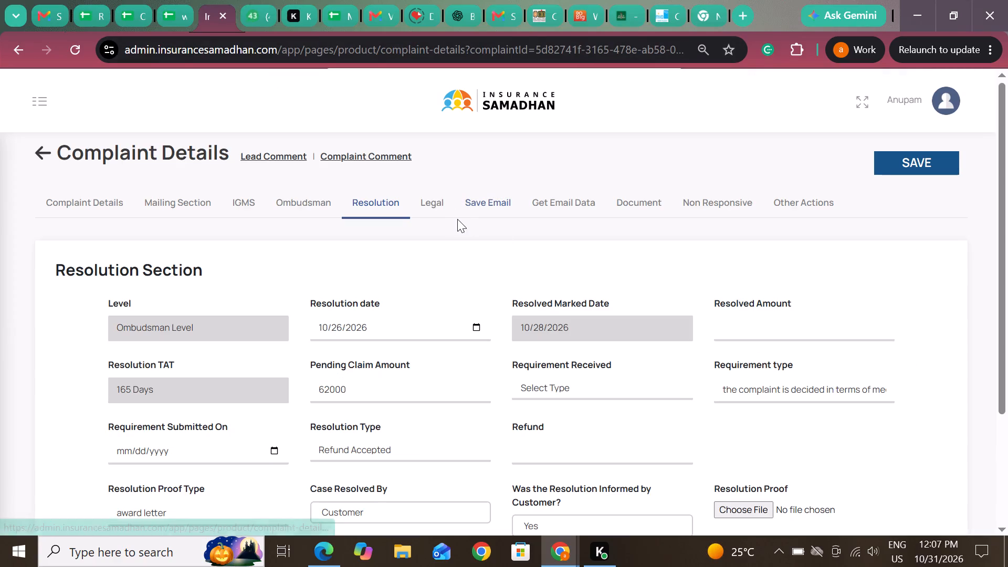
{"action": "left_click", "coordinate": [373, 157]}
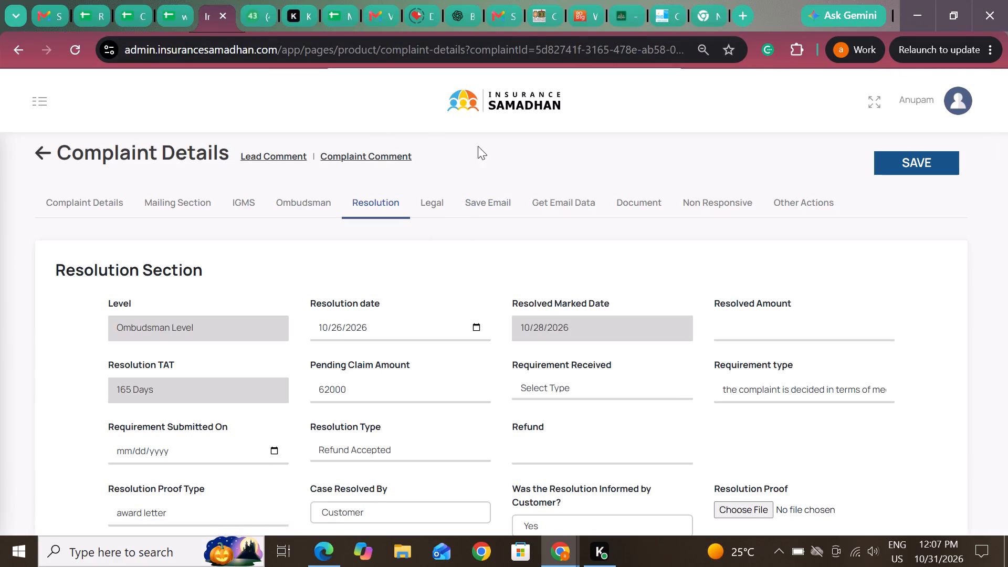
{"action": "scroll", "coordinate": [571, 245], "scroll_direction": "down", "scroll_amount": 13}
{"action": "scroll", "coordinate": [532, 498], "scroll_direction": "up", "scroll_amount": 15}
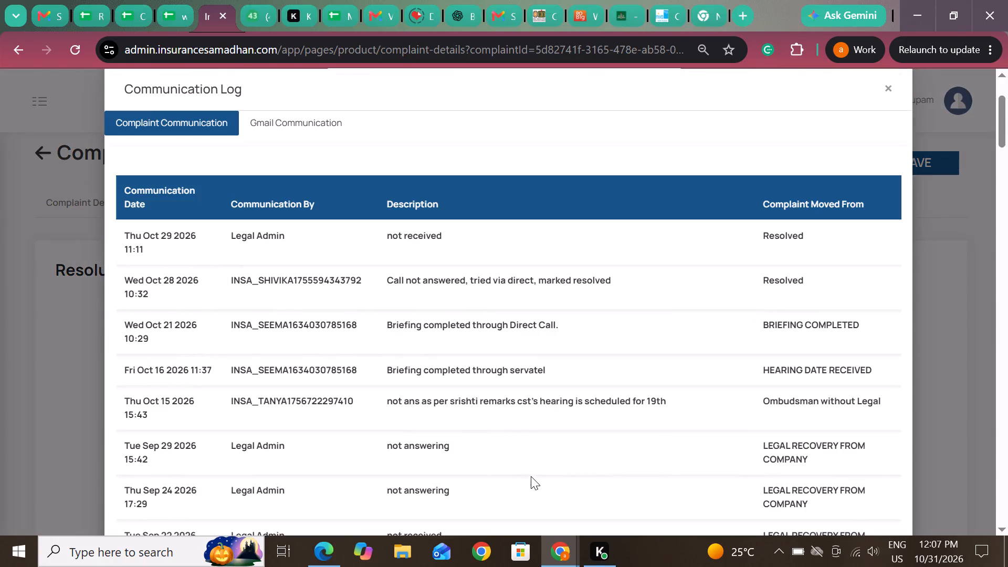
{"action": "scroll", "coordinate": [531, 476], "scroll_direction": "down", "scroll_amount": 9}
{"action": "scroll", "coordinate": [585, 507], "scroll_direction": "down", "scroll_amount": 9}
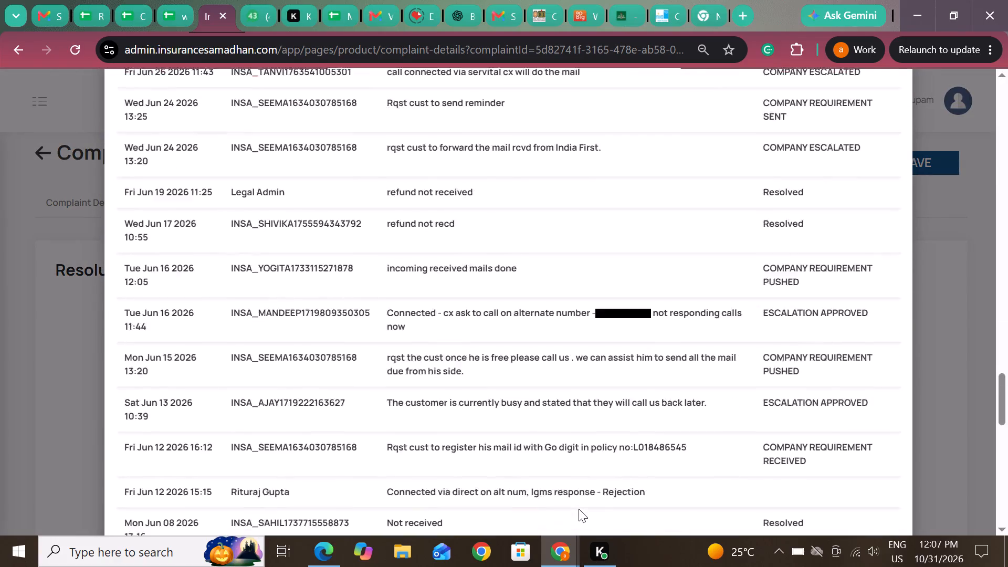
{"action": "scroll", "coordinate": [579, 509], "scroll_direction": "down", "scroll_amount": 2}
{"action": "left_click", "coordinate": [575, 500]}
{"action": "left_click", "coordinate": [475, 406]}
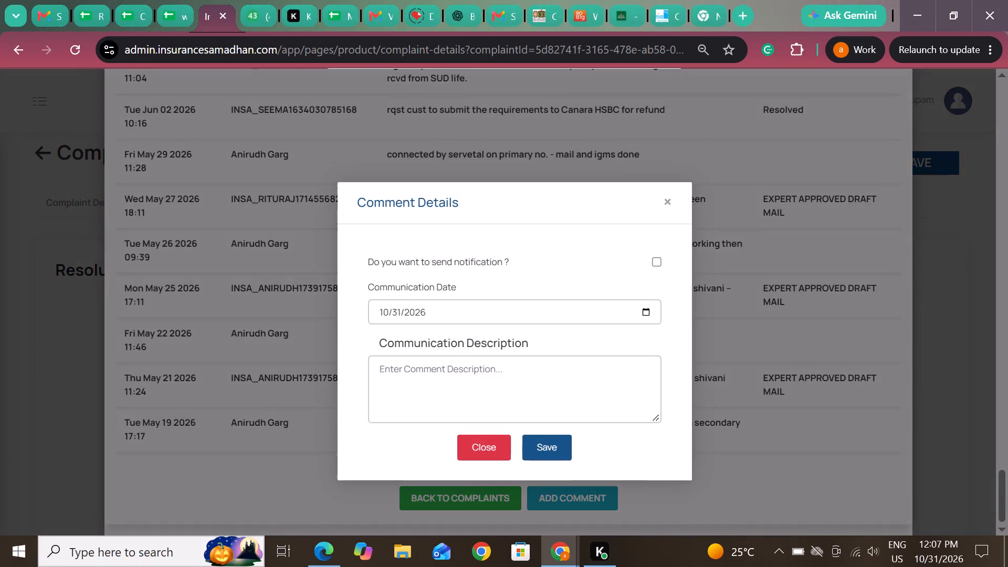
{"action": "key", "text": "n"}
{"action": "type", "text": "ot rece"}
{"action": "type", "text": "ived"}
{"action": "key", "text": "space"}
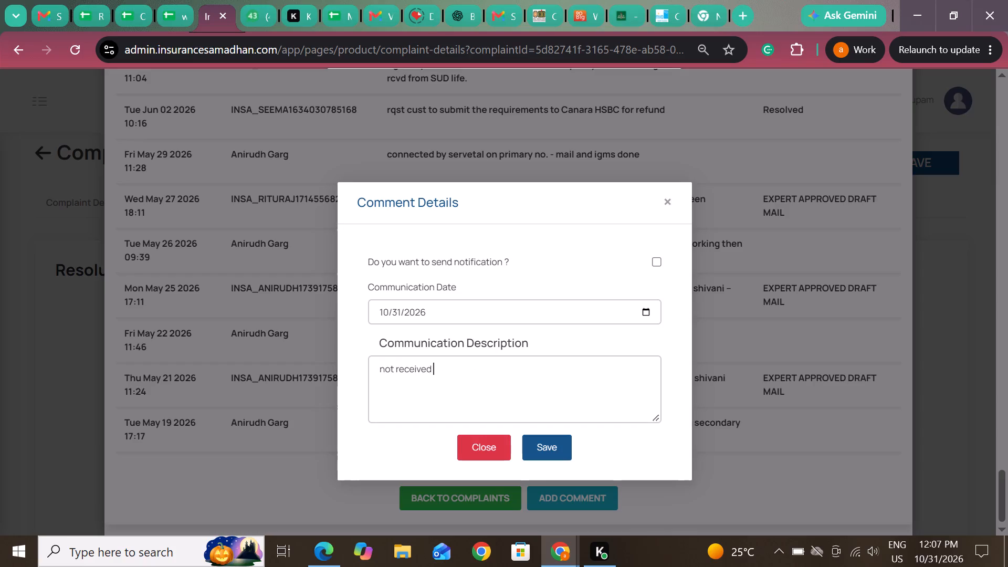
{"action": "key", "text": "Tab"}
{"action": "key", "text": "Tab"}
{"action": "key", "text": "Return"}
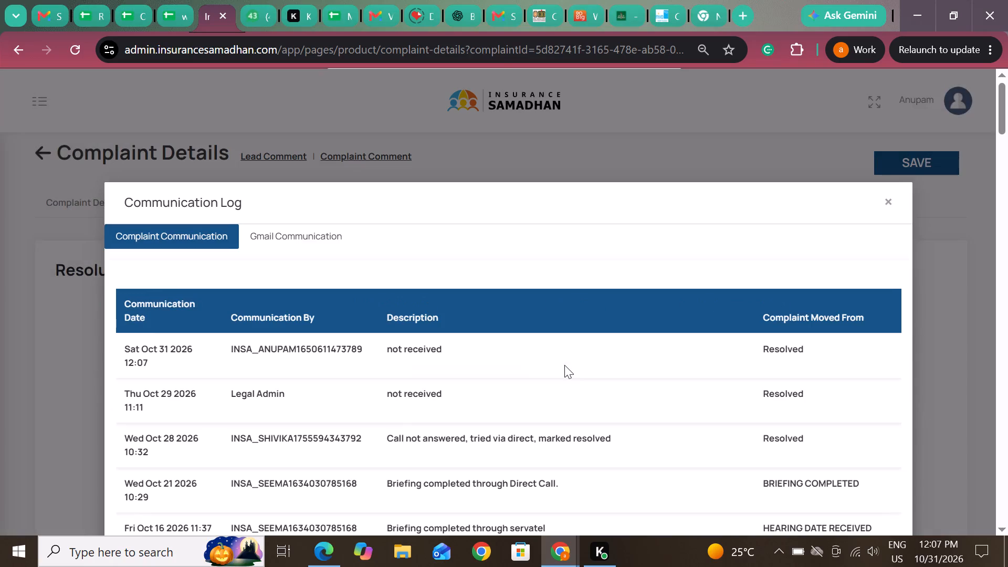
Switch to Smartflo and set the agent status to Busy.
{"action": "left_click", "coordinate": [592, 4]}
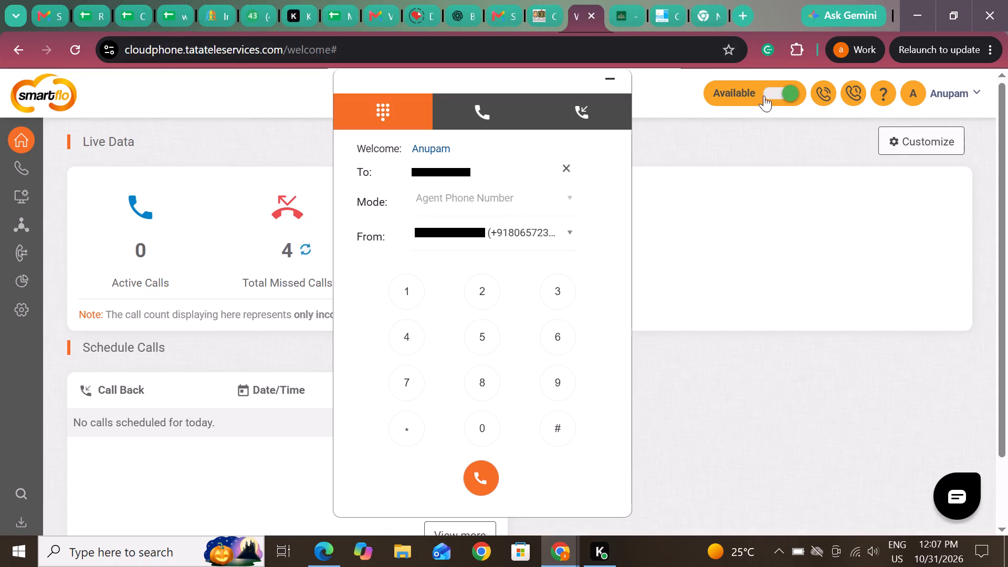
{"action": "left_click", "coordinate": [773, 99]}
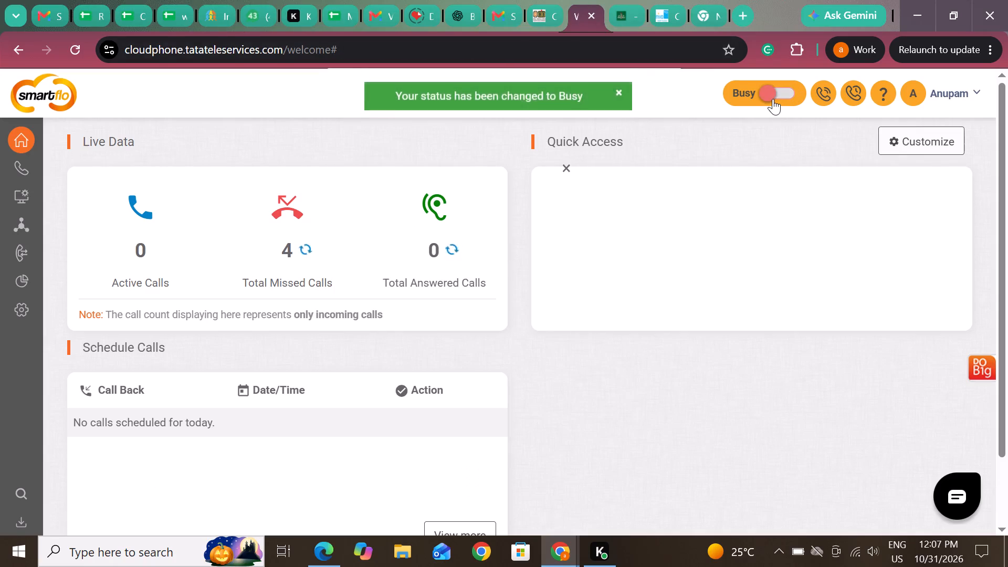